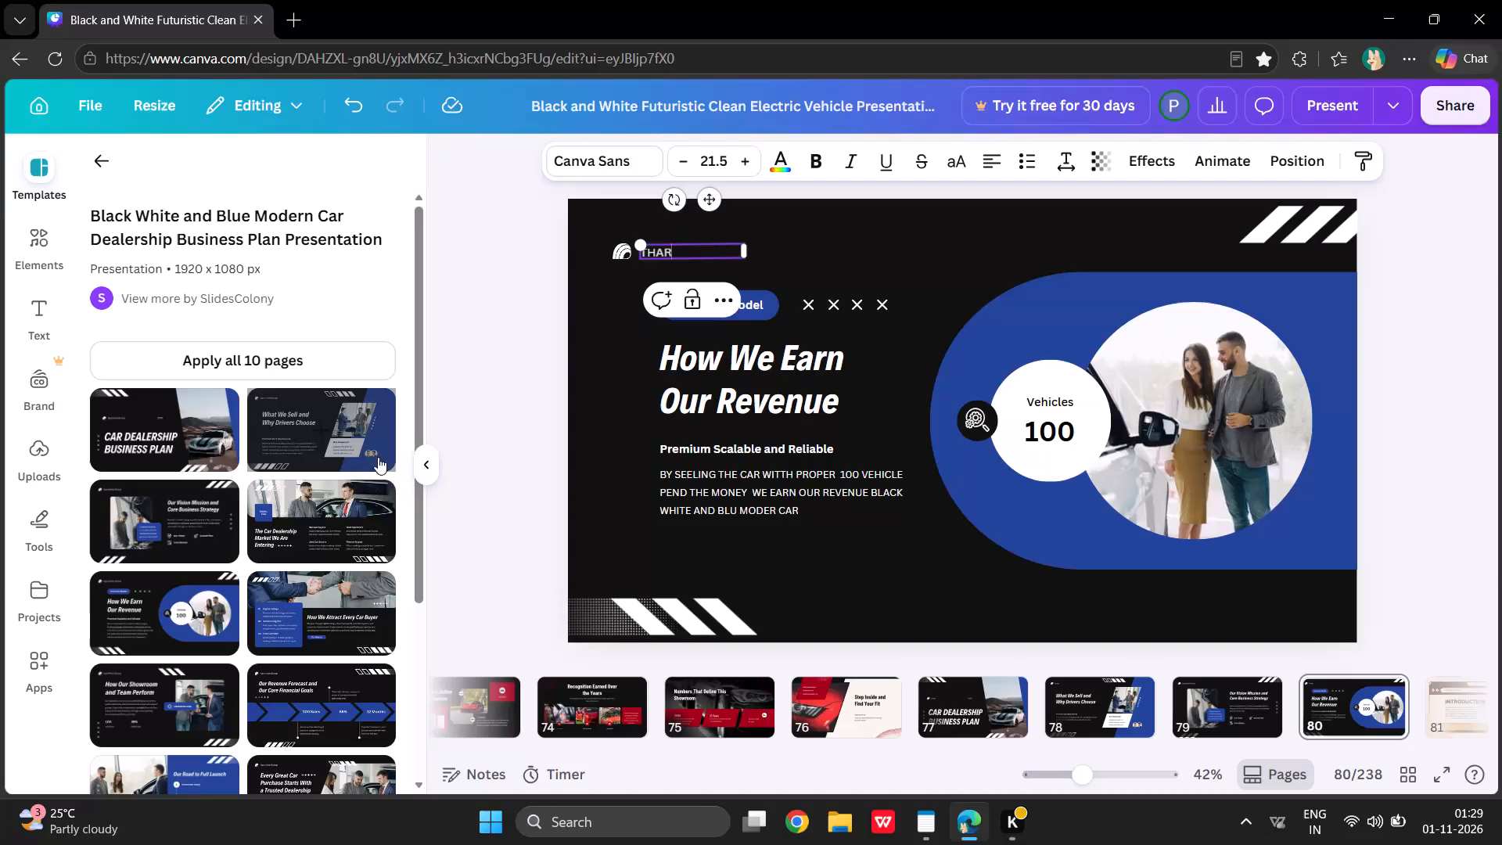
Add the "How We Attract Every Car Buyer" layout from the car dealership template as a new page after page 80.
scroll(294, 578, "down", 1)
left_click(310, 530)
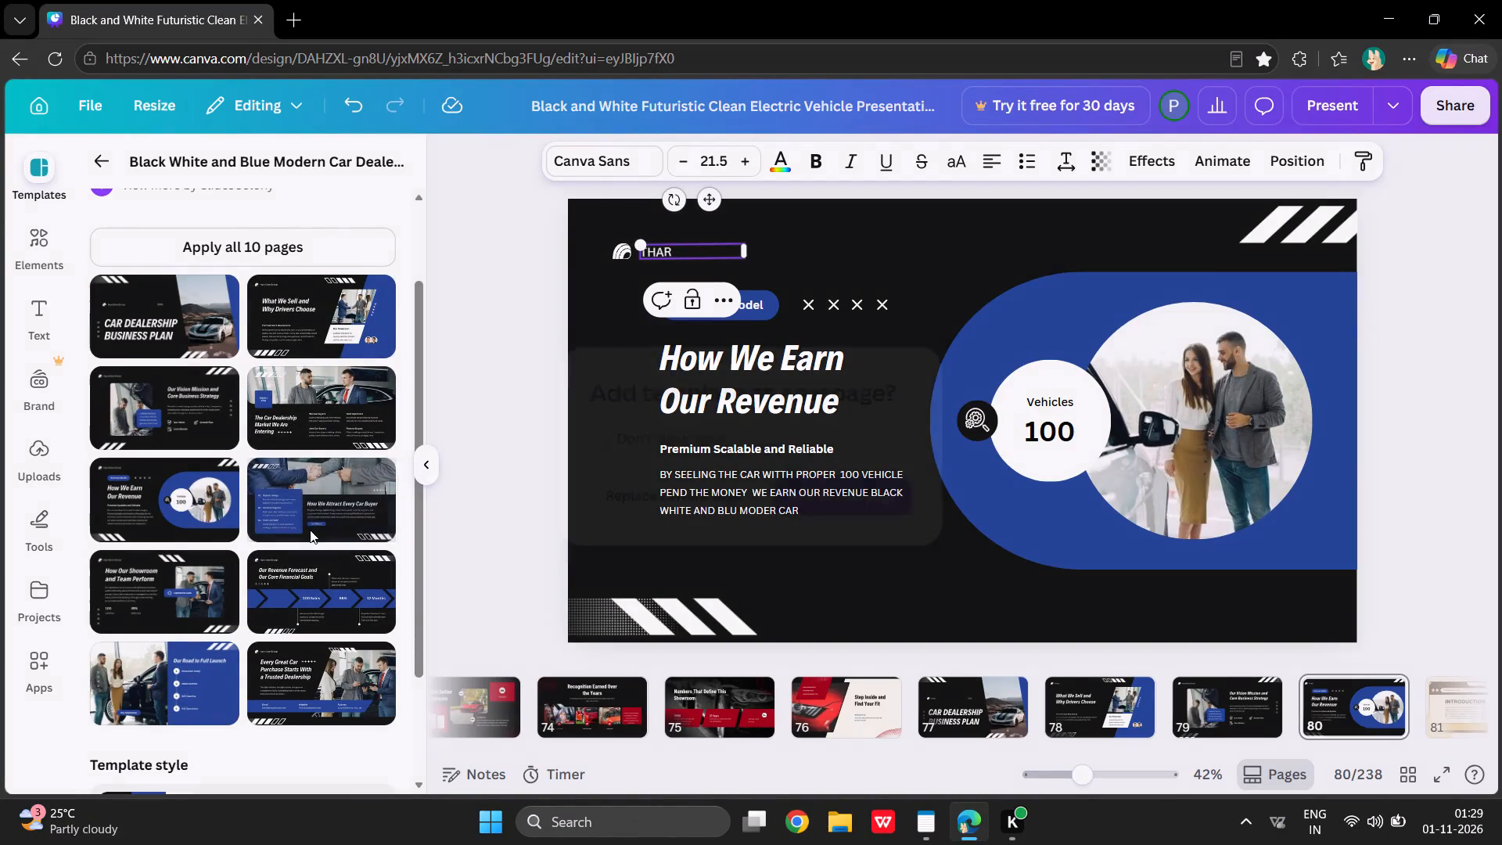
left_click(853, 499)
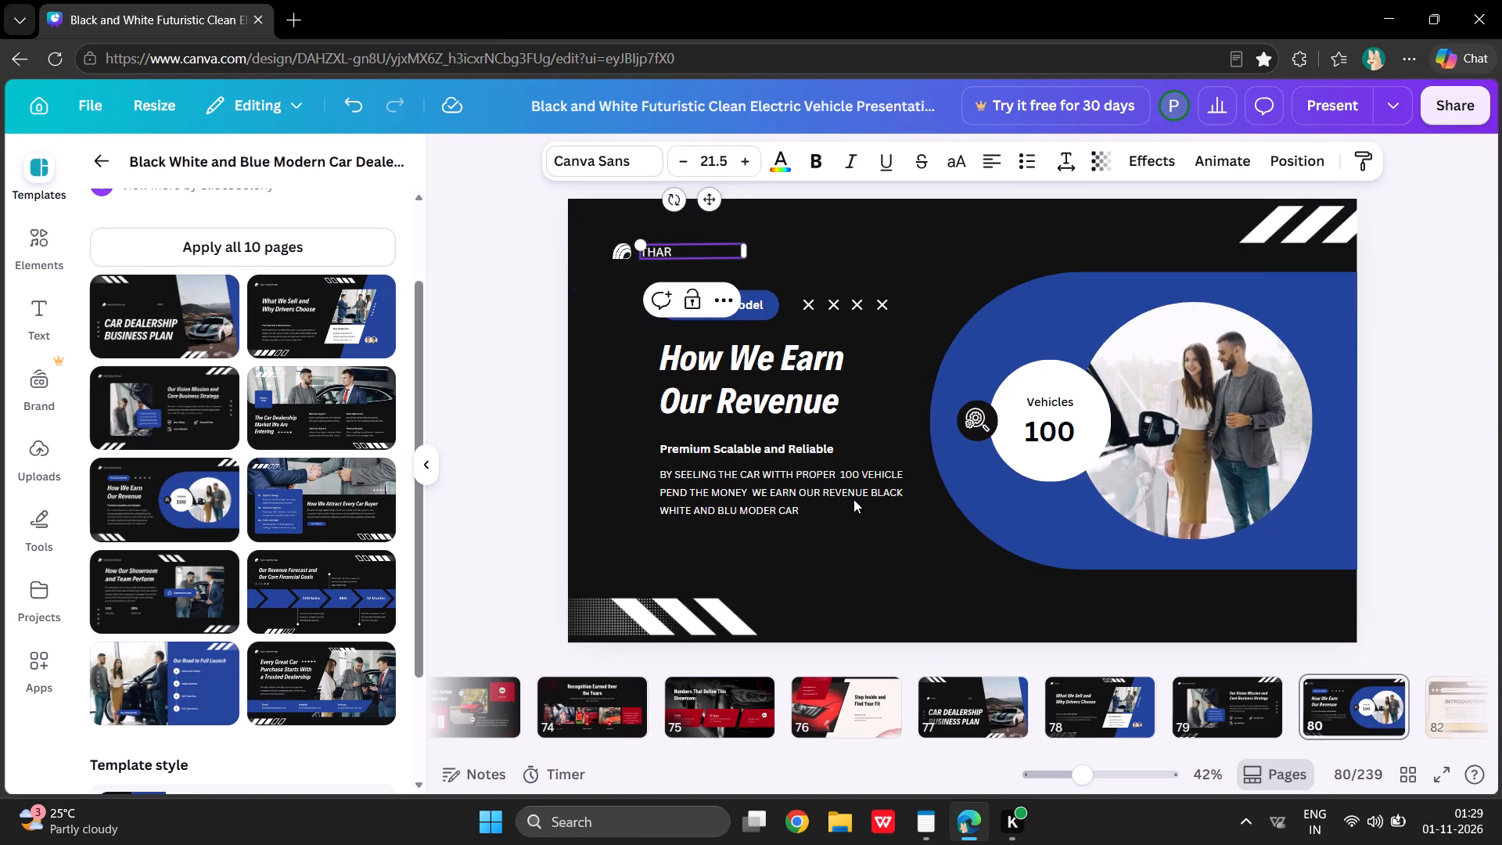
Replace the Digital Listings description with "WE ARE LIST THE CAR ON OUR WEBSITE DIRECTLY PEOPE CAAN CHECK THE CAR".
double_click(756, 433)
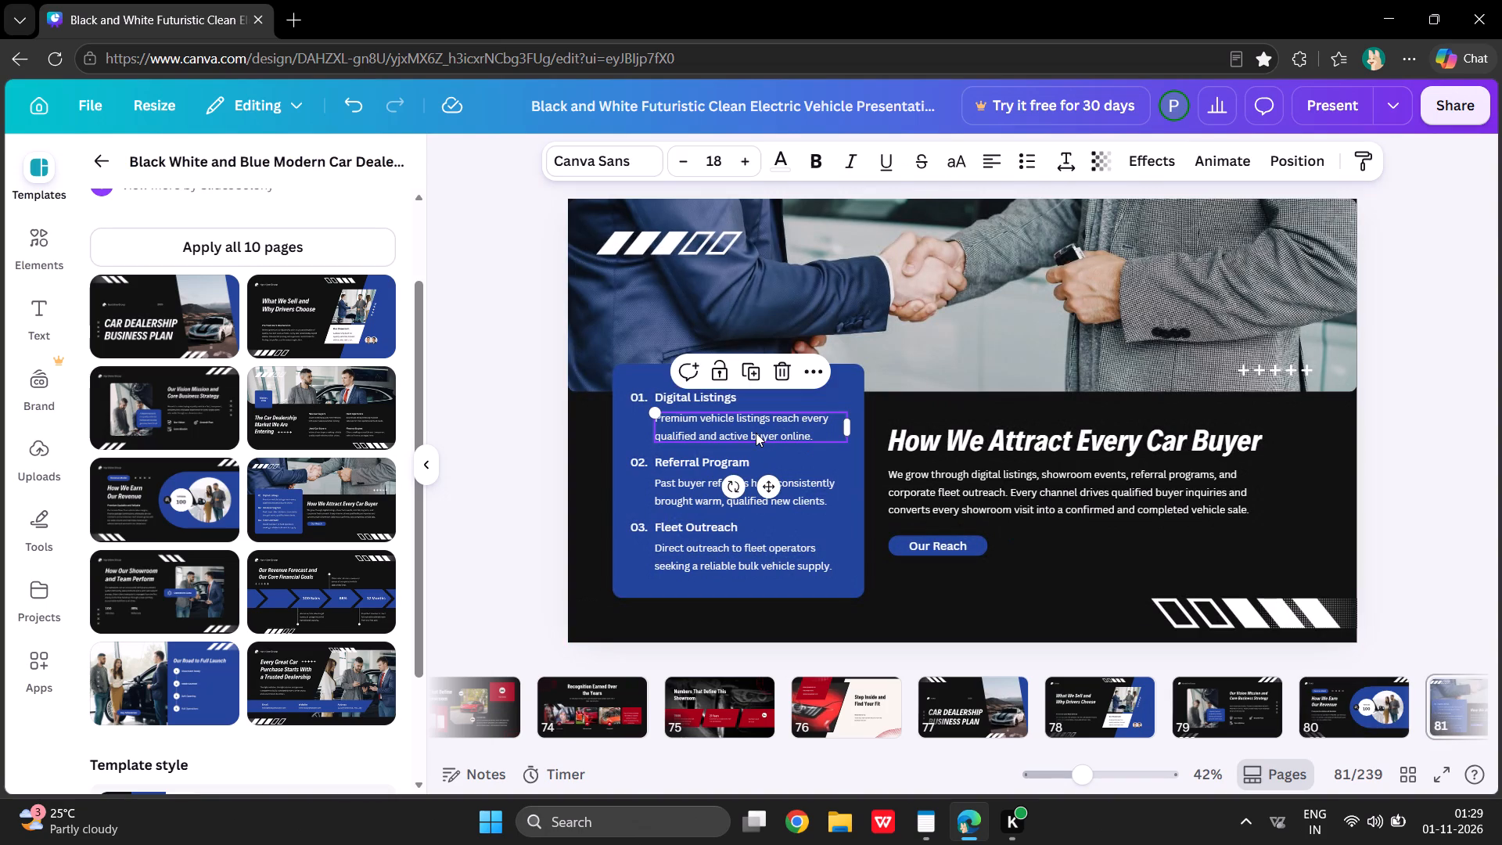
key("BackSpace")
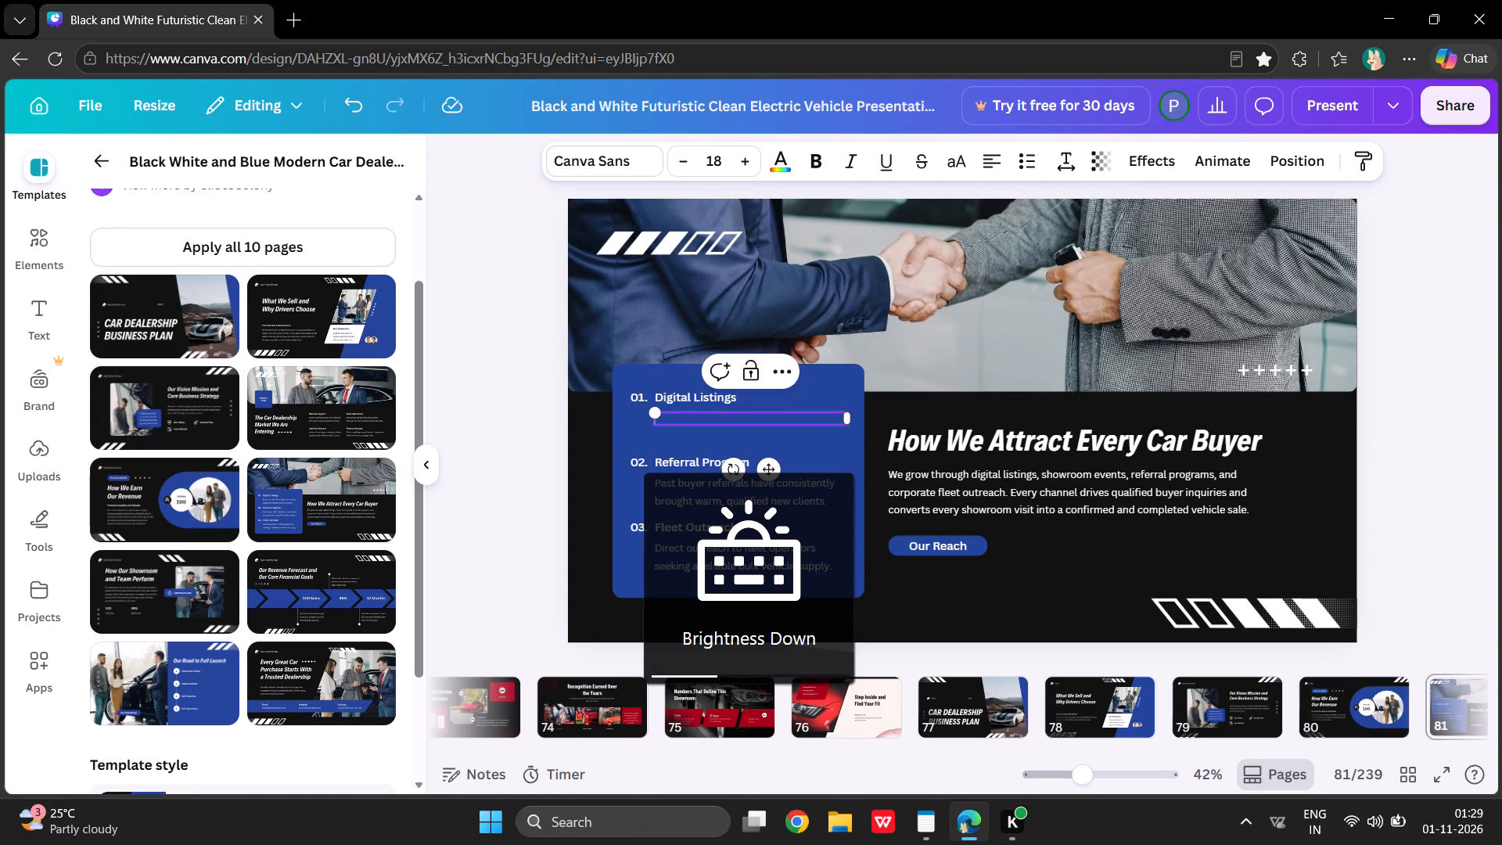
type("WE")
key("space")
type("ARE LIST THE")
key("space")
type("CAR ON")
key("space")
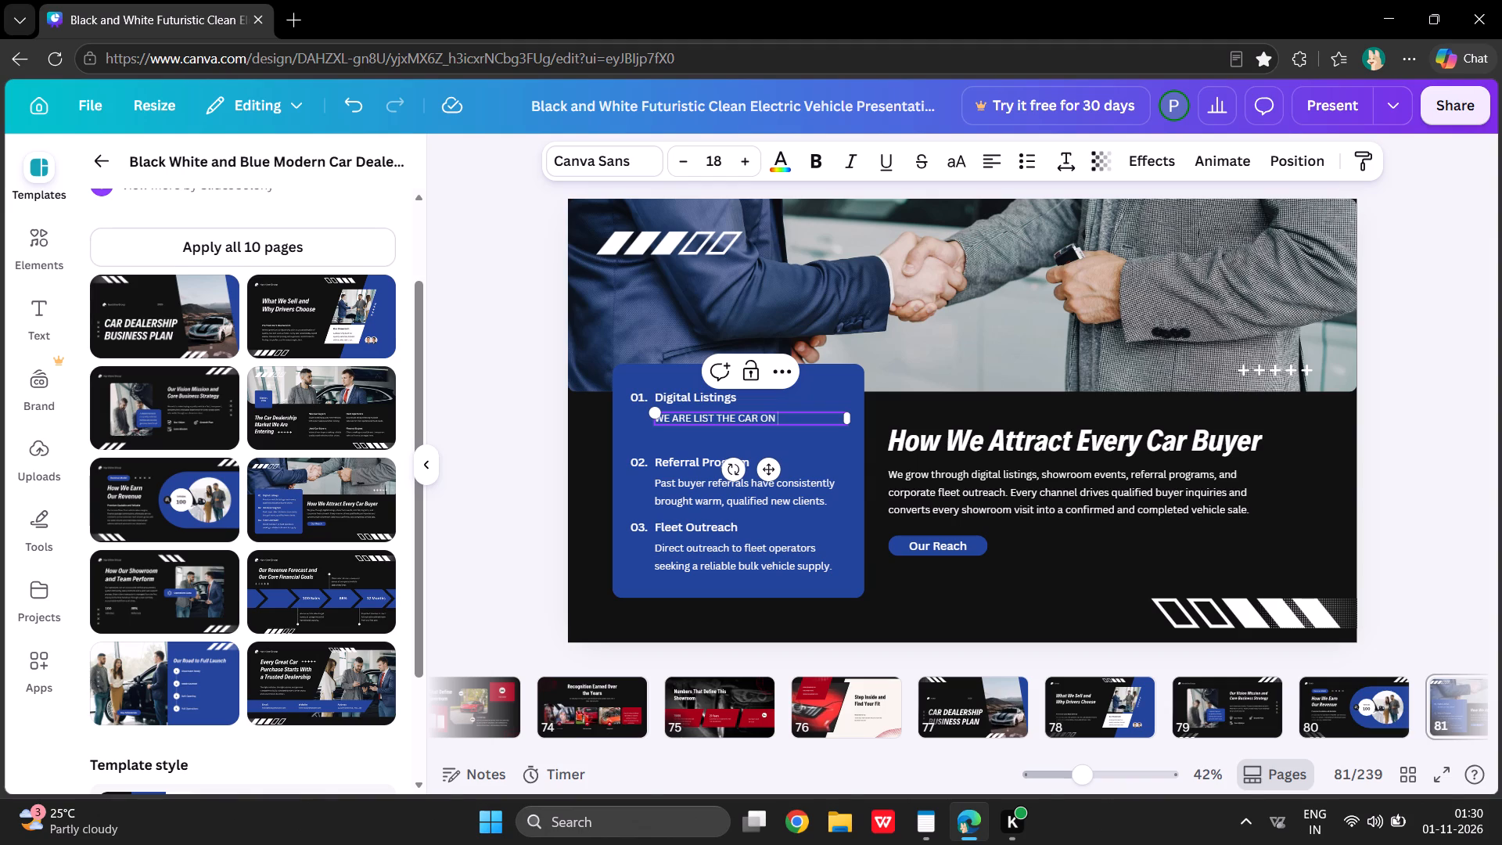
type("OUR WEBSITE DIRECT")
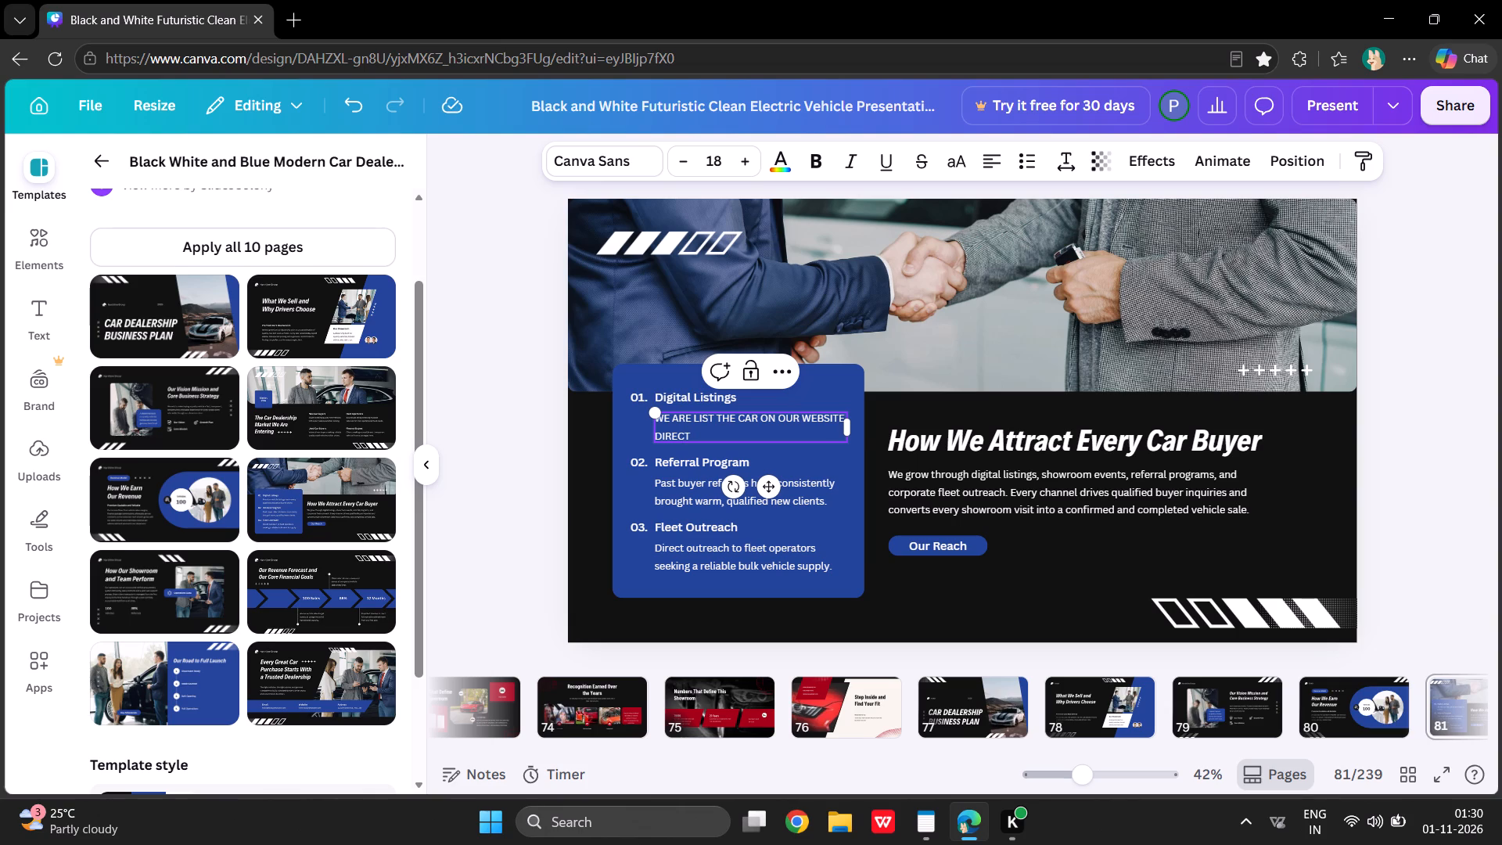
type("LY PEOP")
key("w")
key("BackSpace")
type("E CAAN")
key("space")
type("CHECK THE CAR")
key("space")
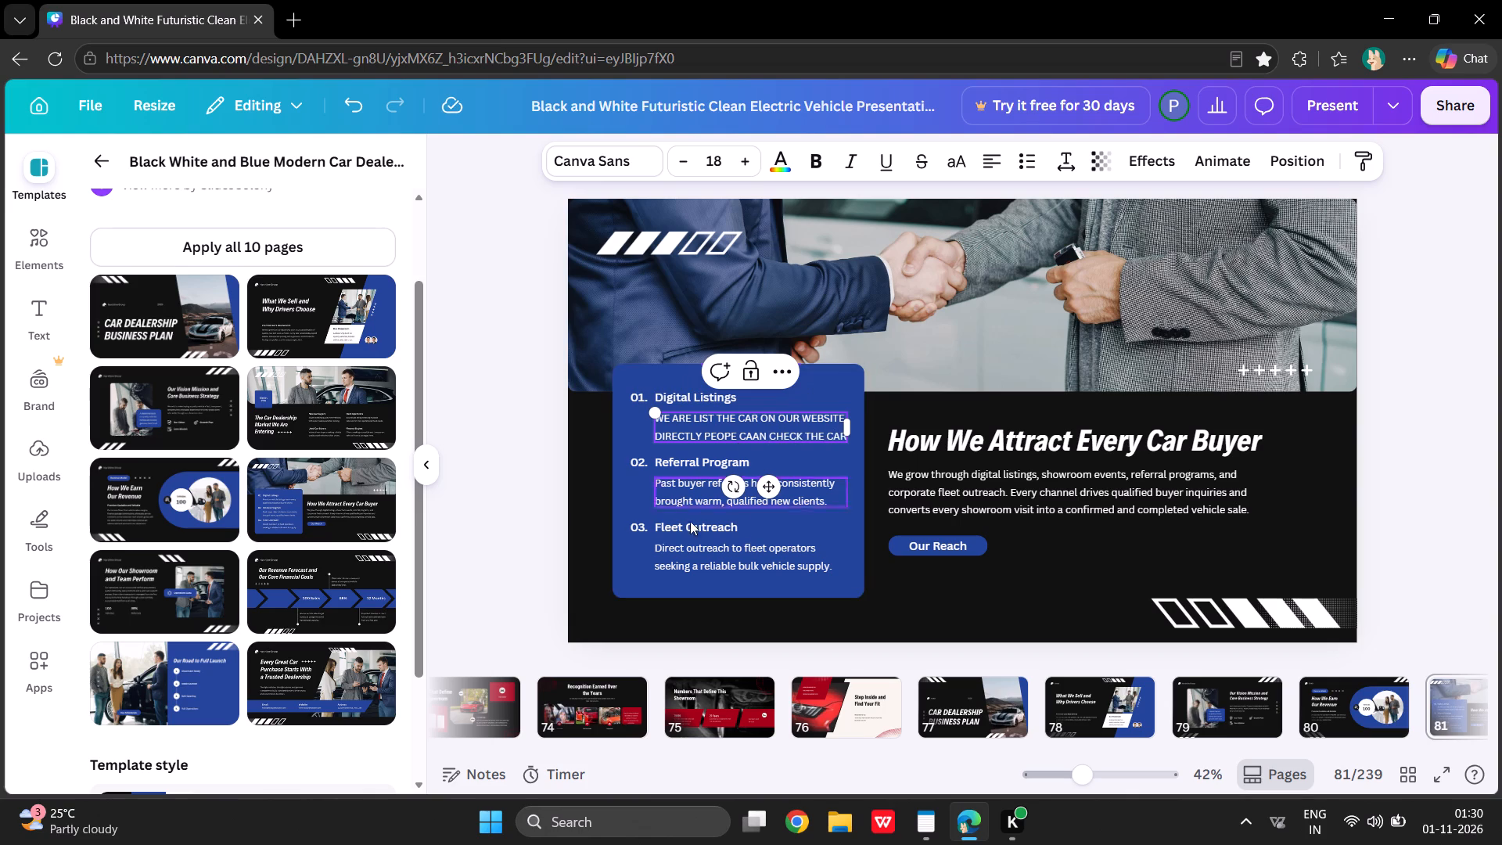
Replace the Referral Program description with "ONE PEOPLE BUY CAR FROM USS AND SEND REFFERAL LINKOF SWESITE THEN HE GOT 2 TIME SERVICE FREE".
double_click(692, 500)
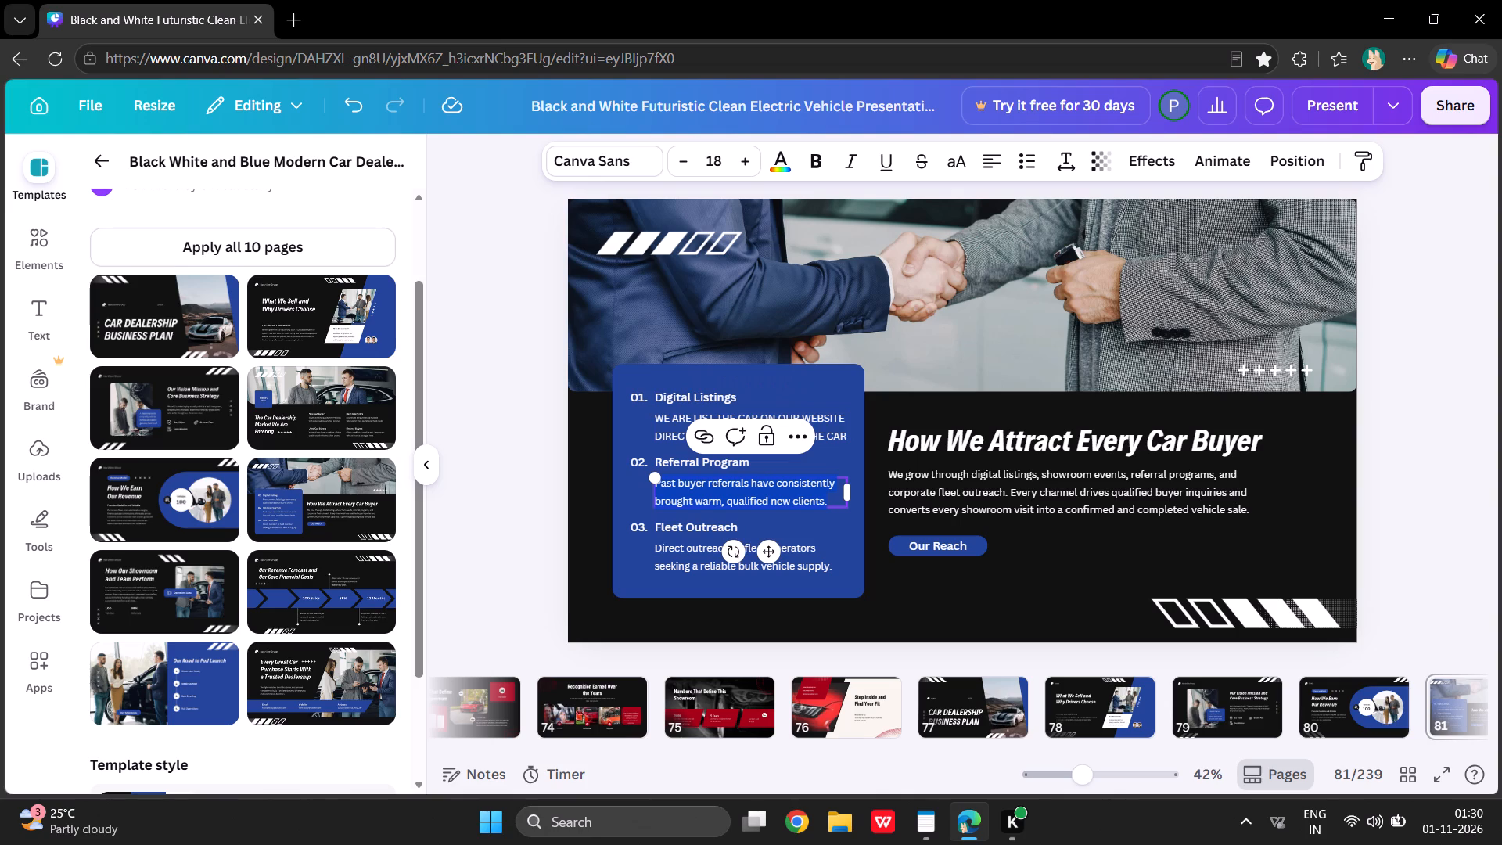
key("BackSpace")
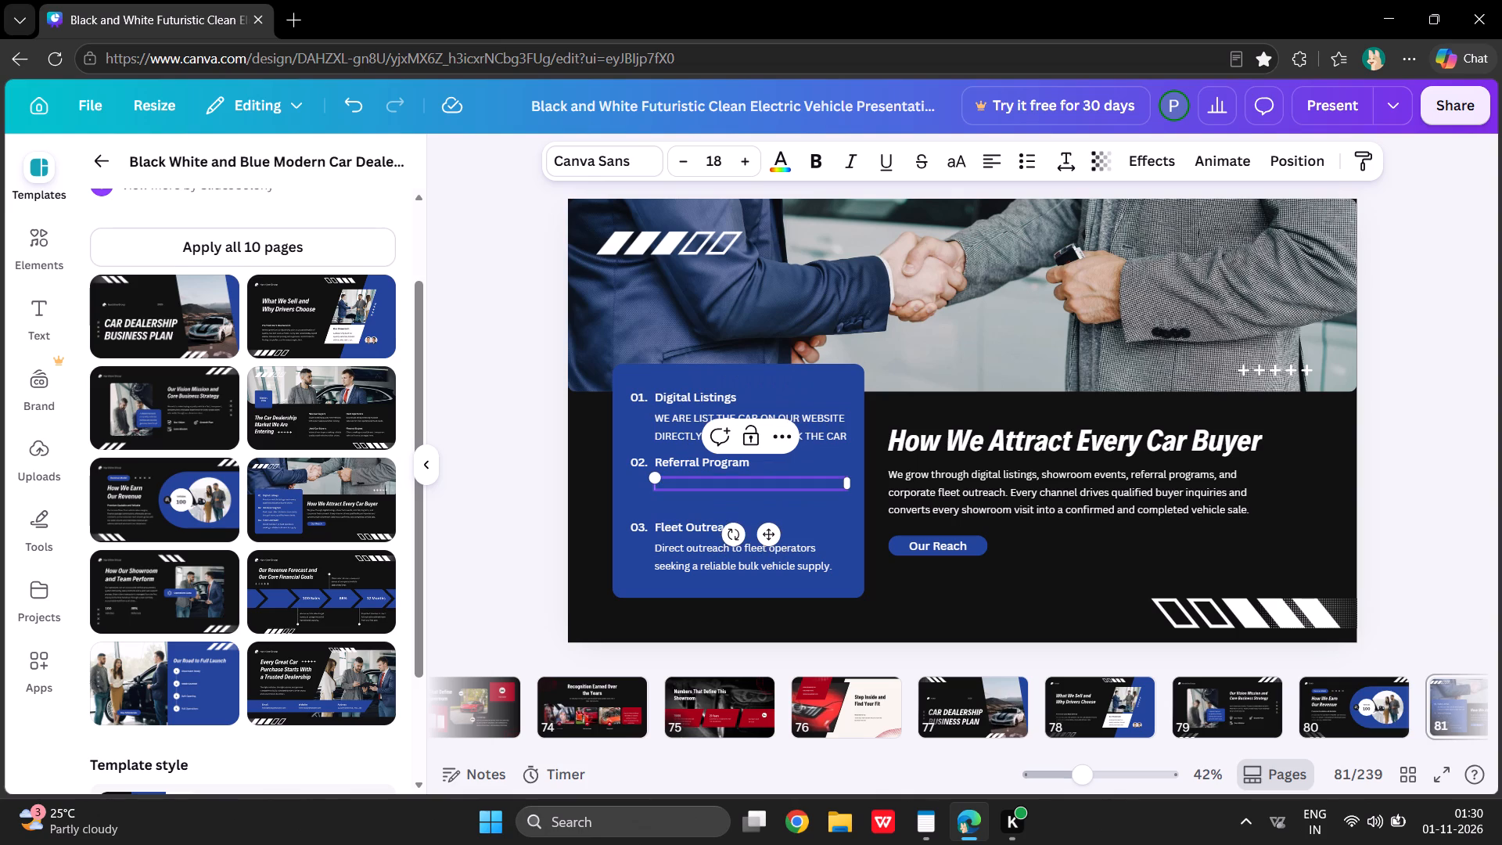
type("ONE")
key("space")
type("PEOPLE BY")
key("BackSpace")
type("UY")
key("space")
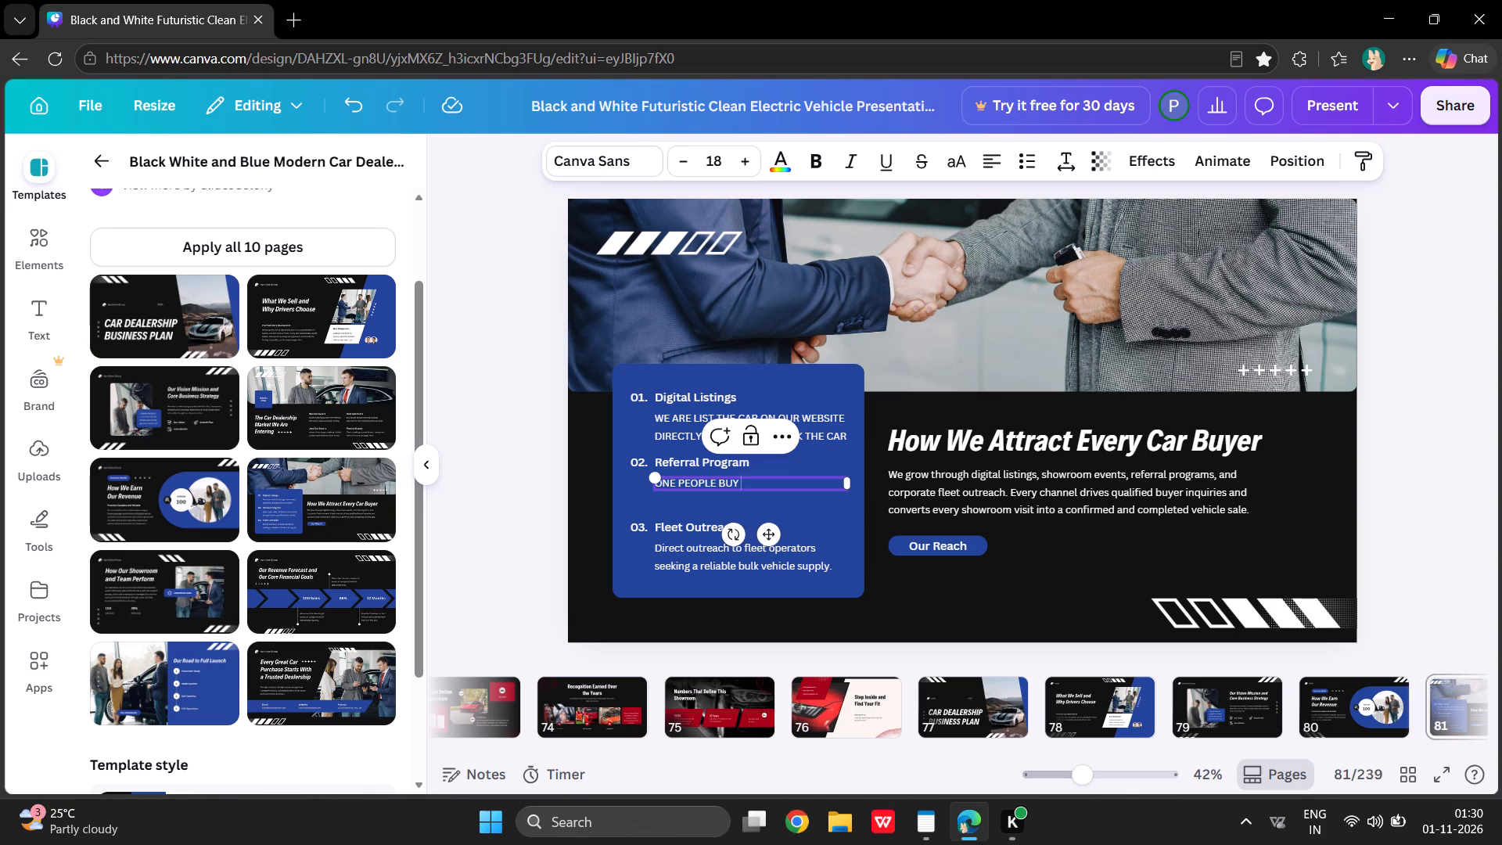
type("CAR R")
key("BackSpace")
type("FROM")
key("space")
type("USS AND")
key("space")
type("SEND REFFERAL LINK")
key("space")
key("w")
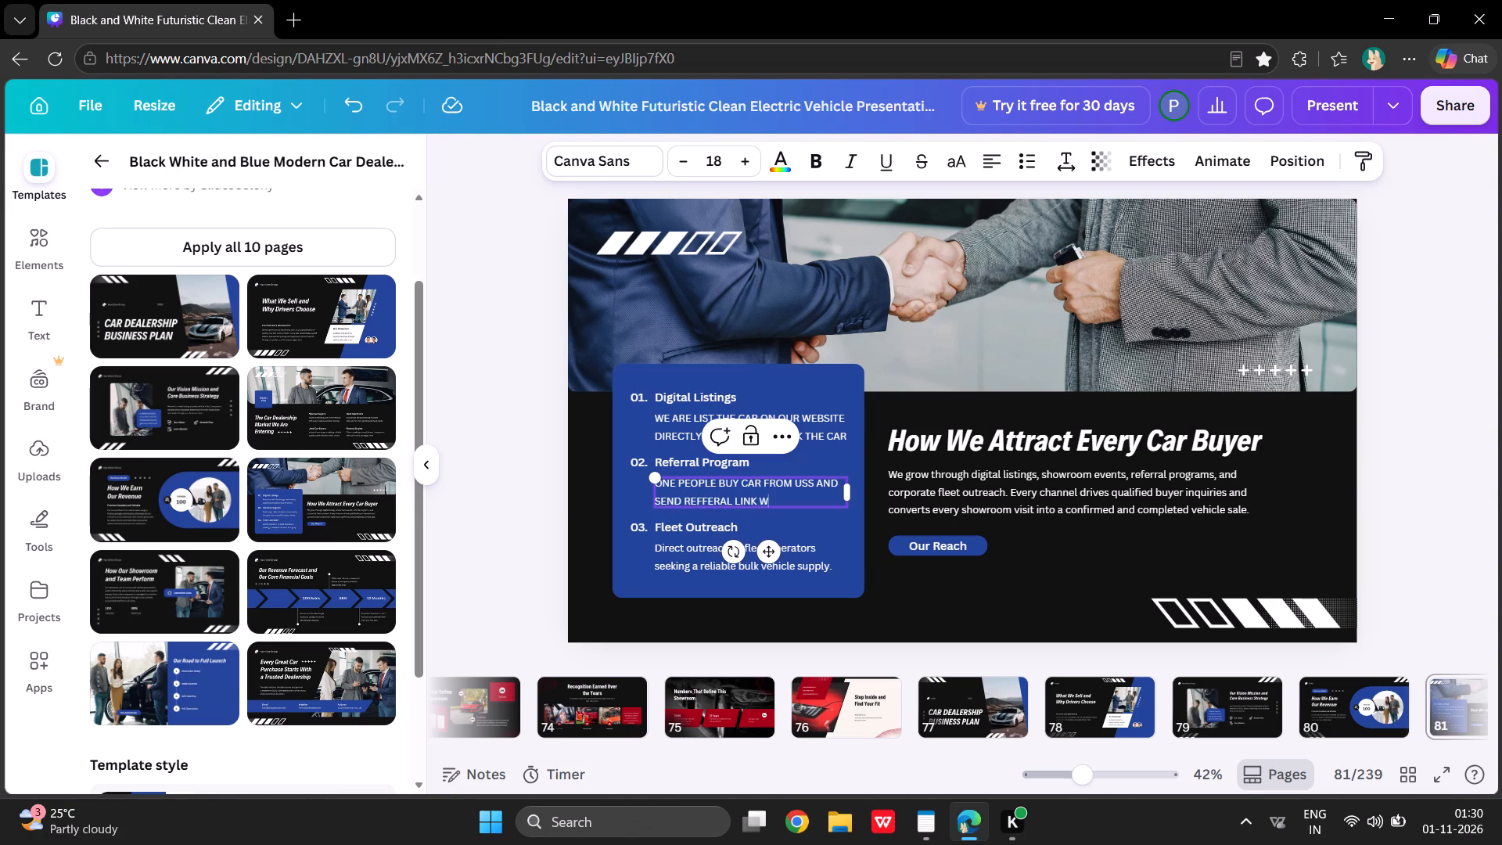
key("BackSpace")
key("BackSpace")
type("OF SS")
key("BackSpace")
type("WESITE THEN")
key("space")
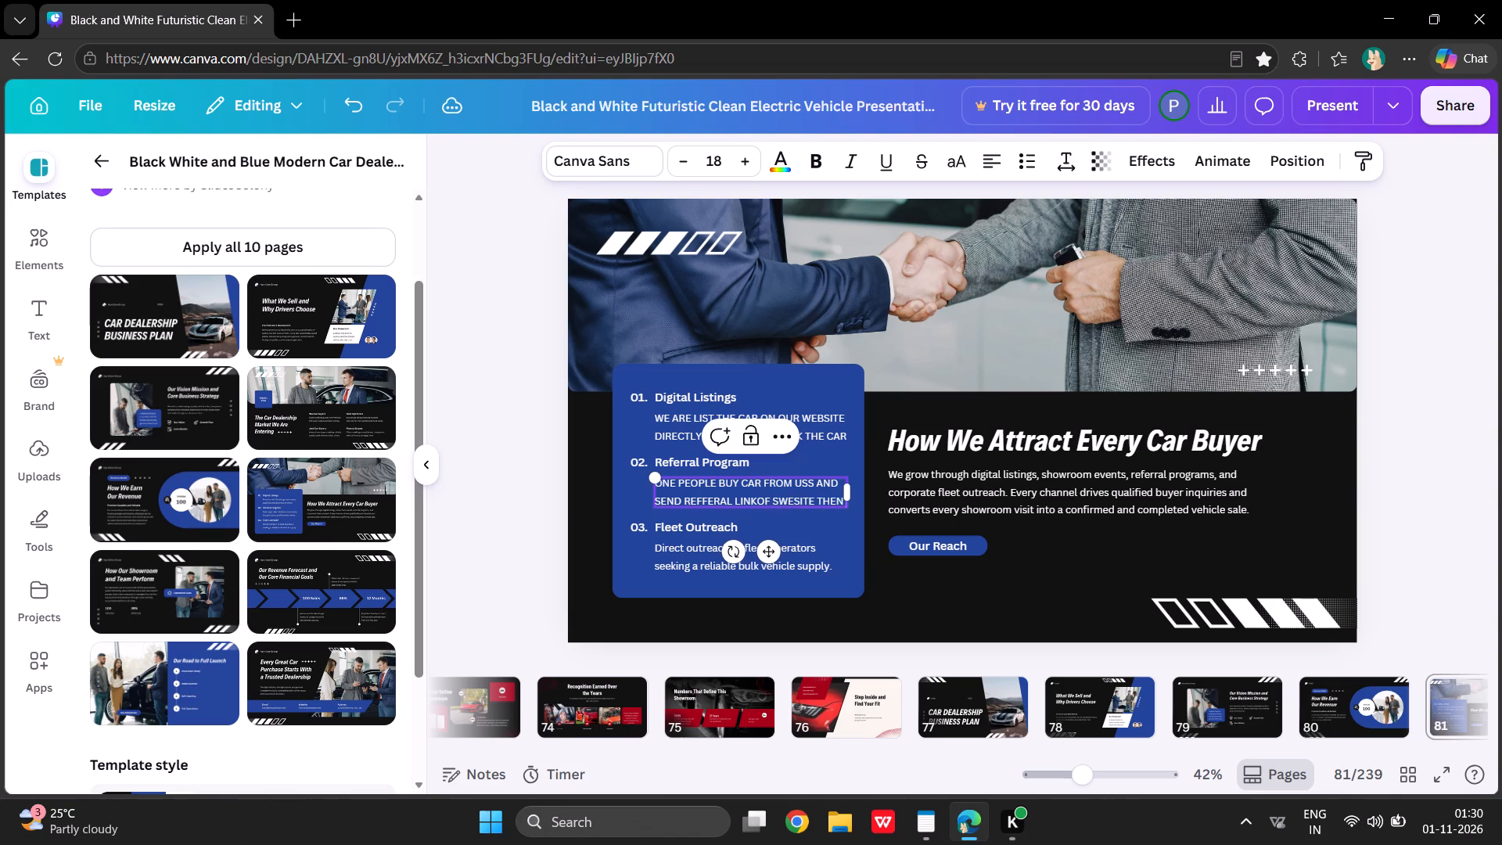
type("HE GOT")
key("space")
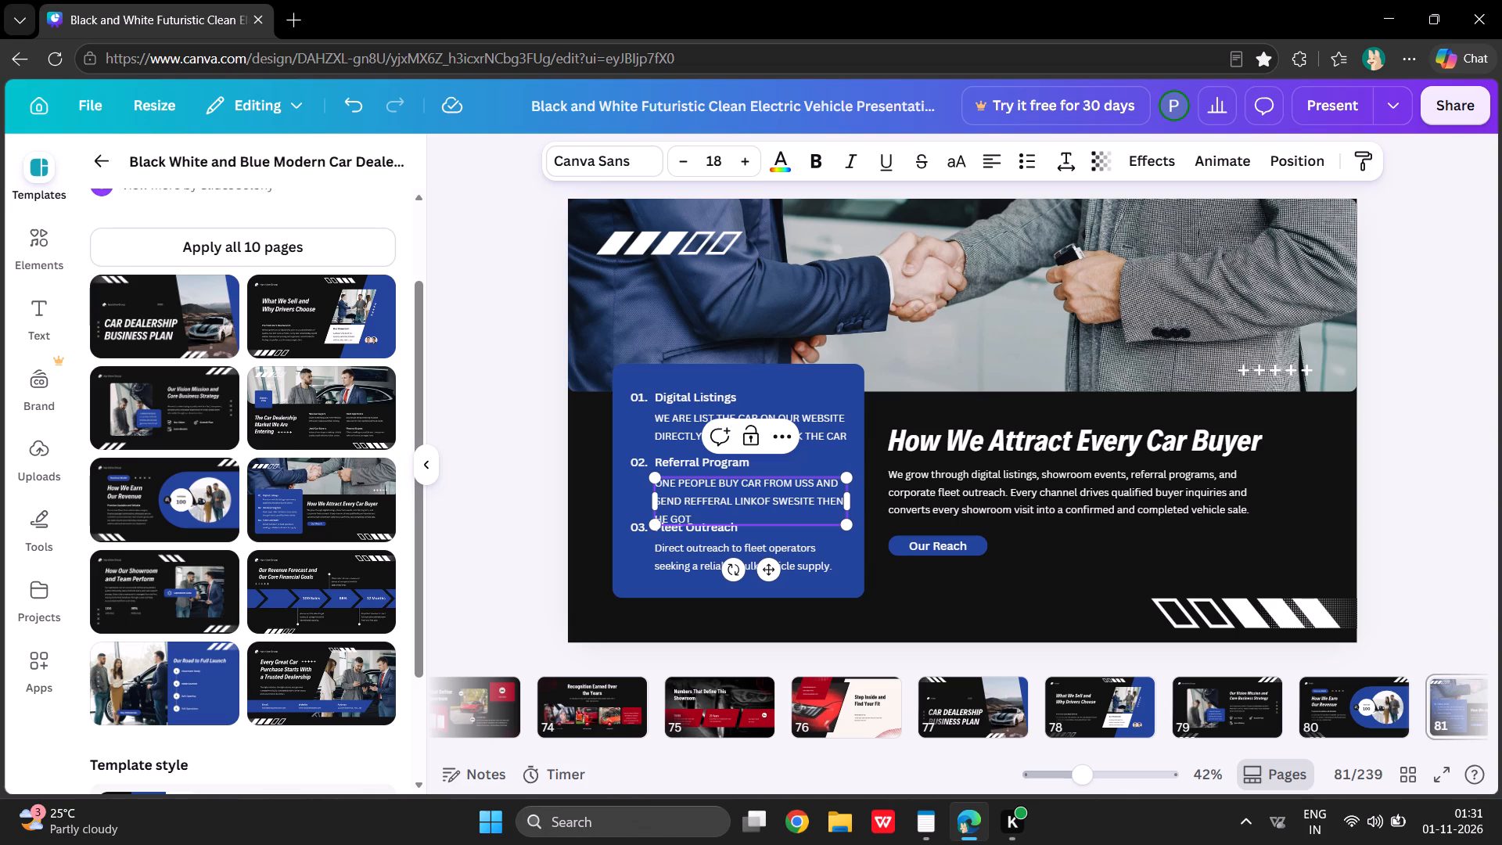
type("2 T")
type("IME SERVICE FREE")
Scale the Referral Program description down to font size 15.6 to fit above the Fleet Outreach heading.
left_click_drag(651, 496, 674, 490)
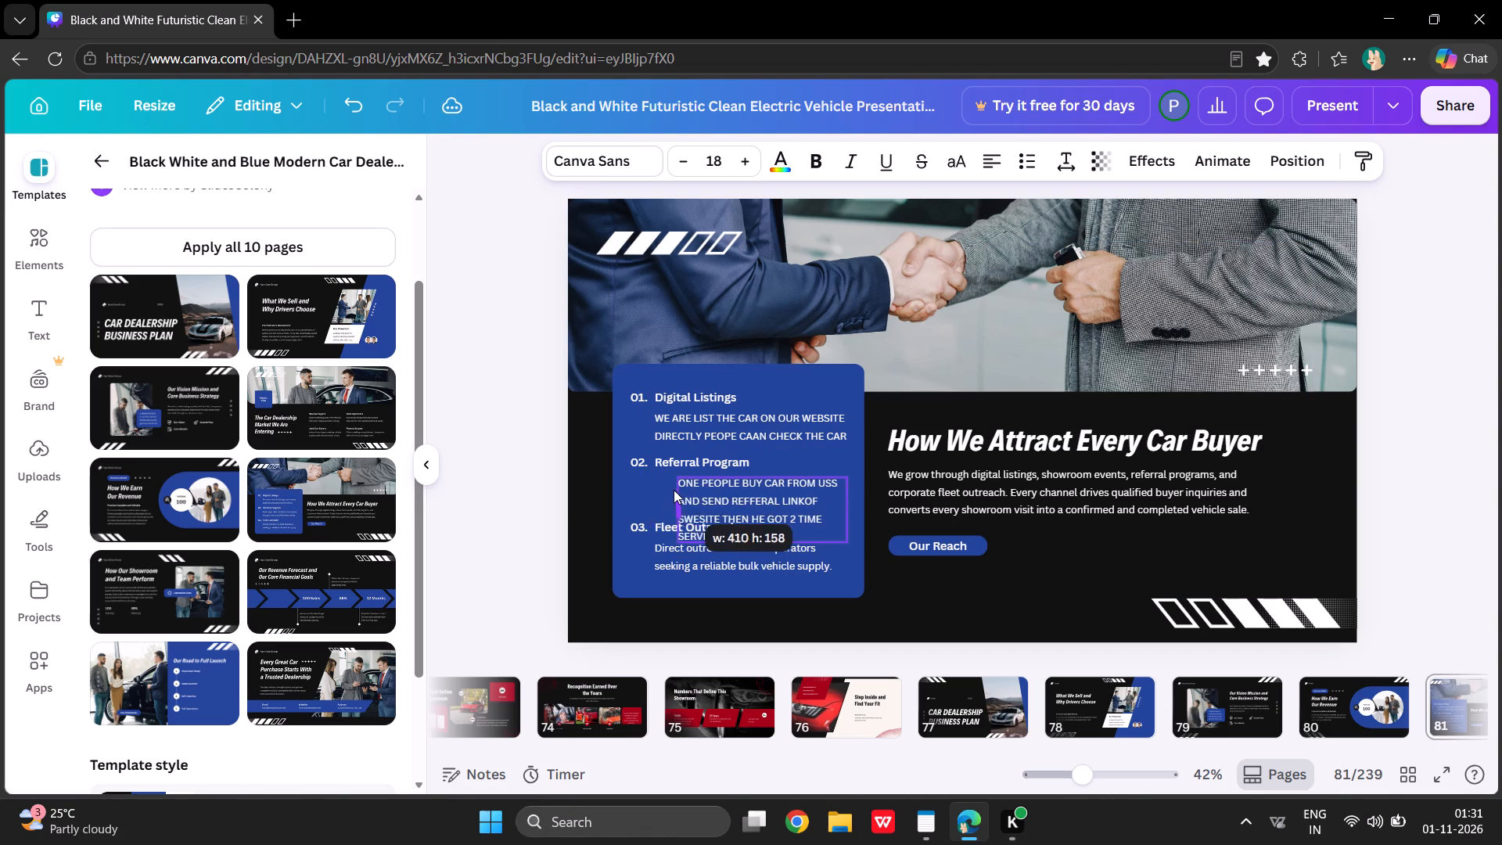
left_click_drag(674, 490, 649, 488)
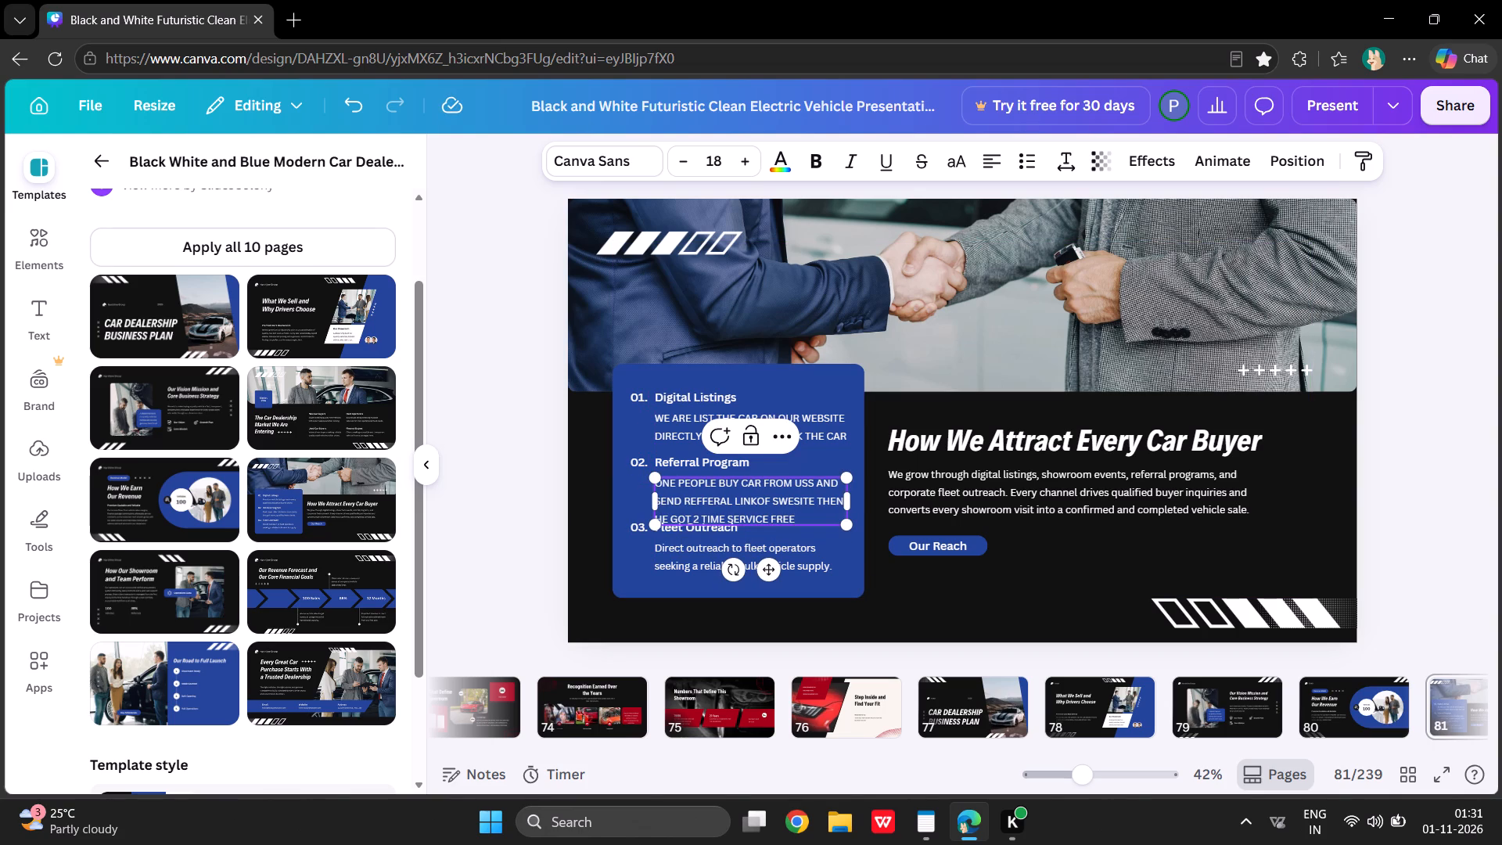
left_click_drag(844, 523, 827, 493)
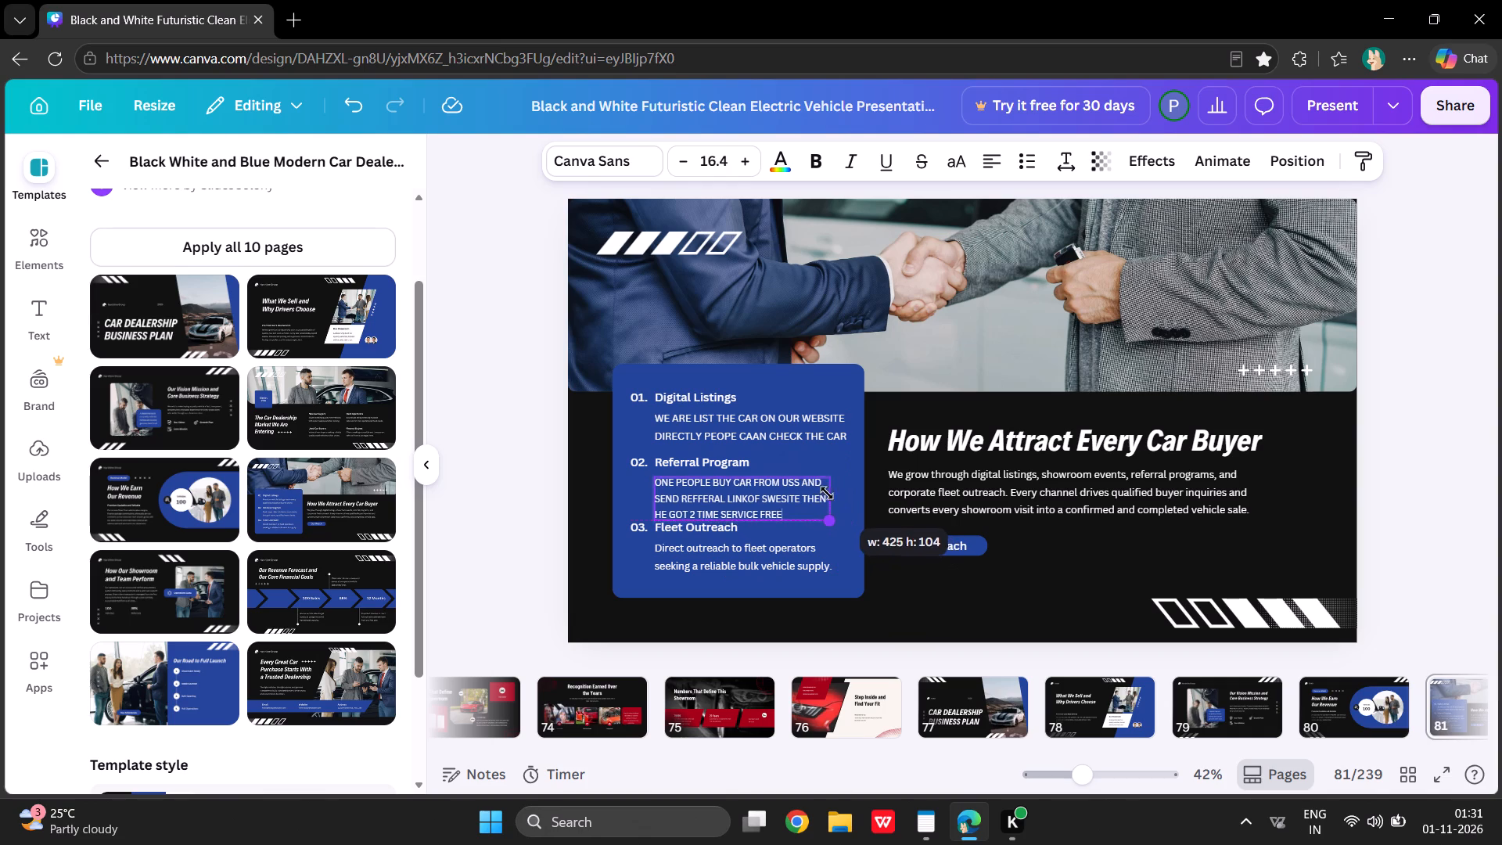
left_click_drag(827, 493, 825, 492)
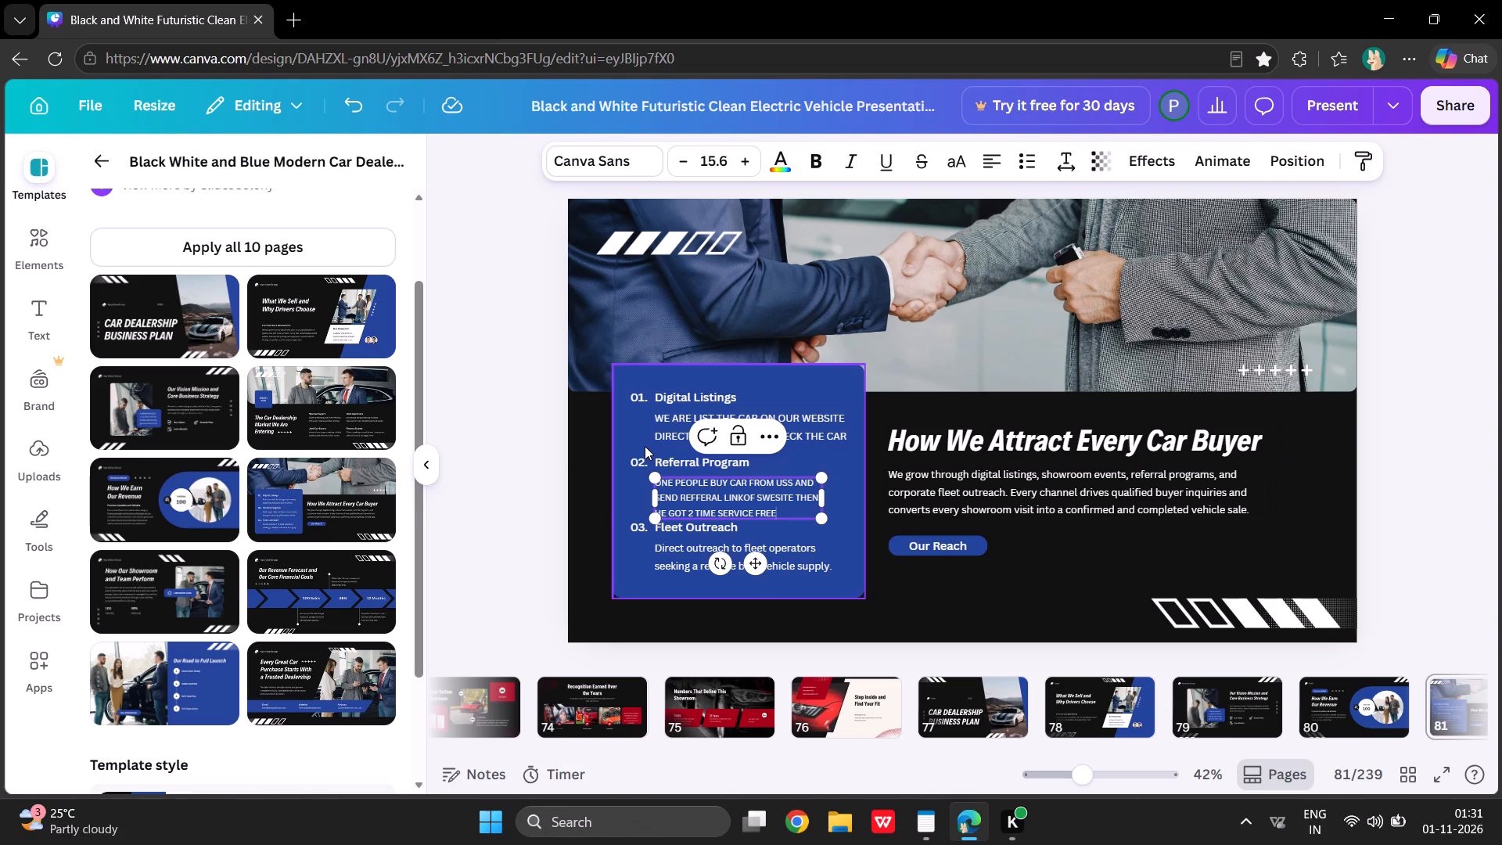
Replace the paragraph under "How We Attract Every Car Buyer" with "BY GIVING MORE DISCOUNT GIFTS ADVERTISMENT FOR OUR WEBSITE".
double_click(920, 491)
left_click(1160, 383)
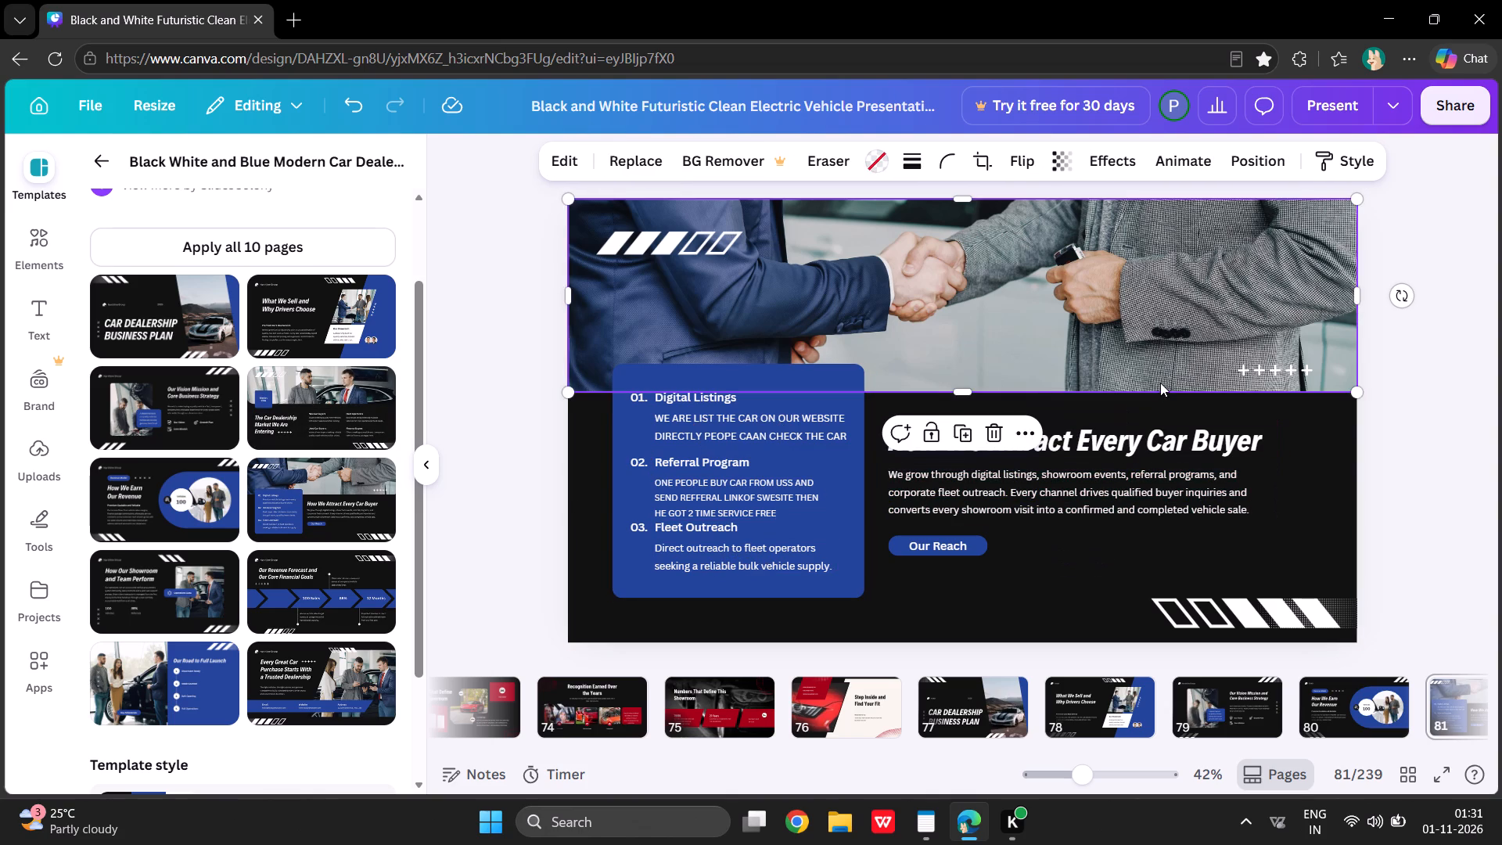
double_click(1059, 496)
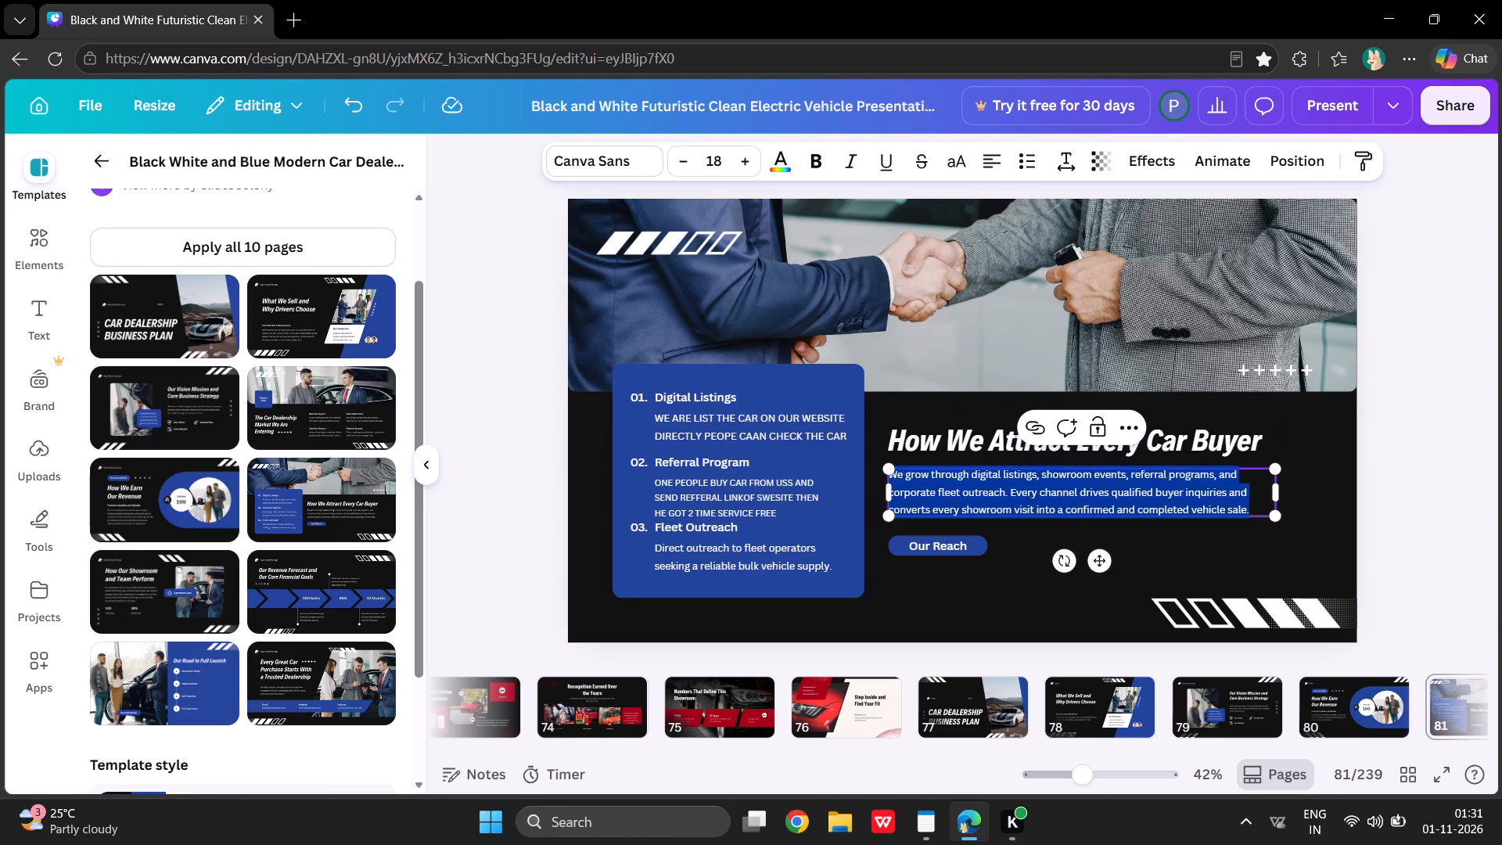
key("BackSpace")
type("BY")
key("space")
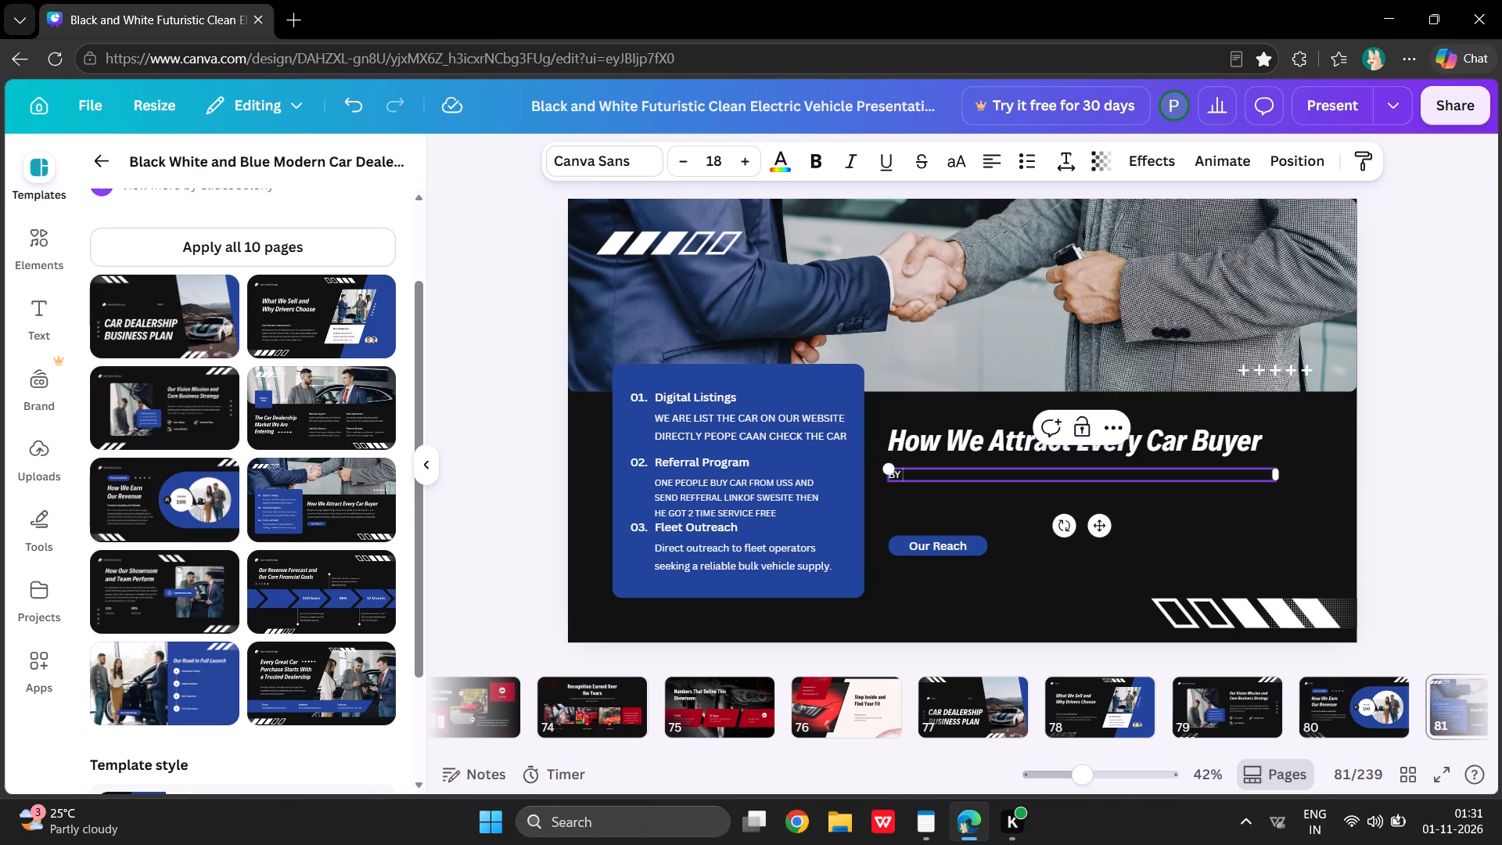
type("GIVING MORE DISCOUNT GIFTS")
key("space")
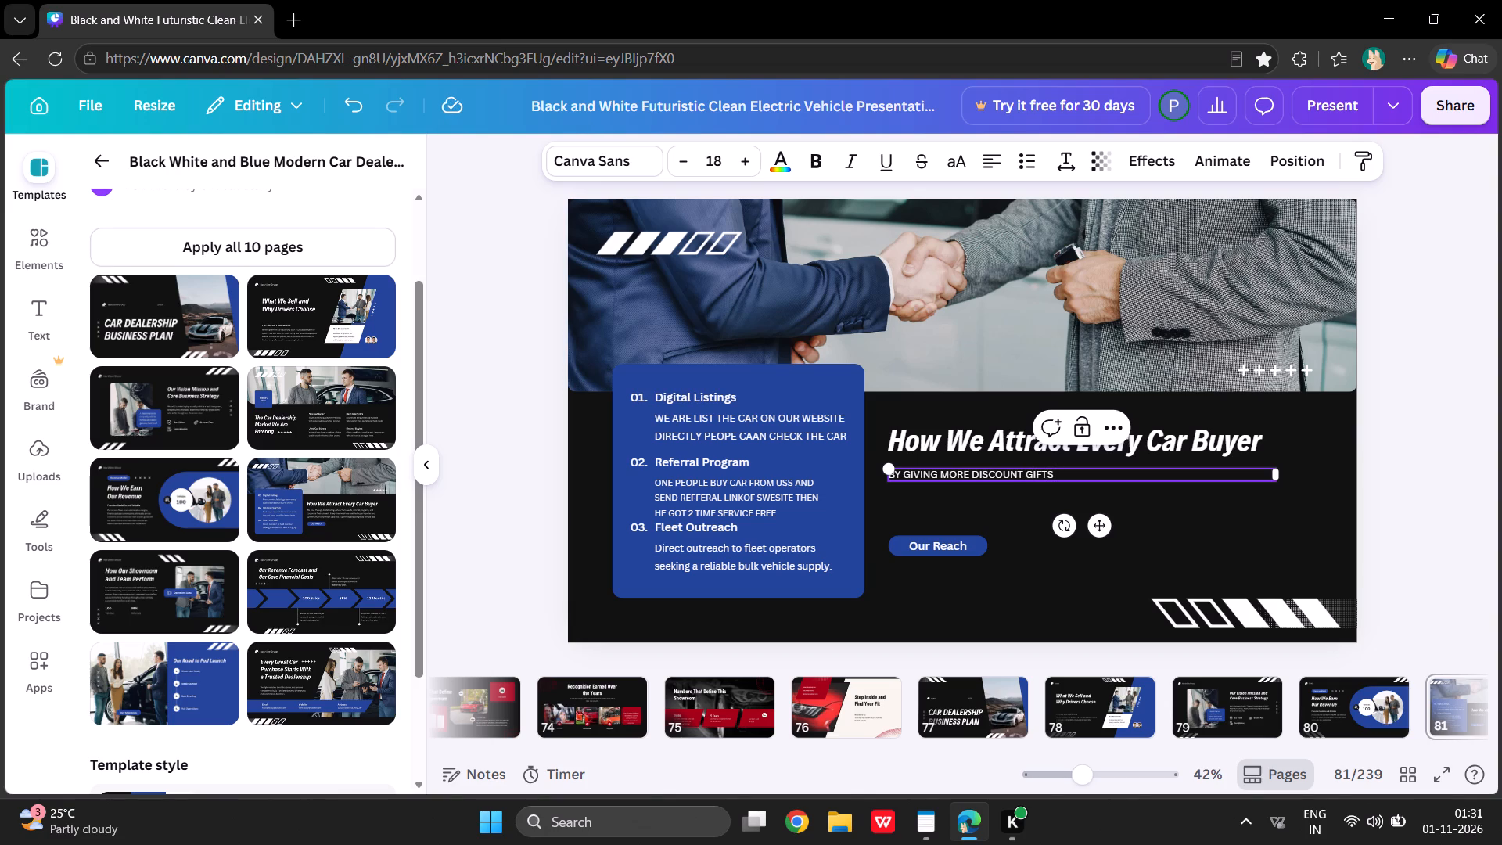
type("ADVER")
type("TISMENT FOR")
key("space")
type("OUR WEBSITE")
key("space")
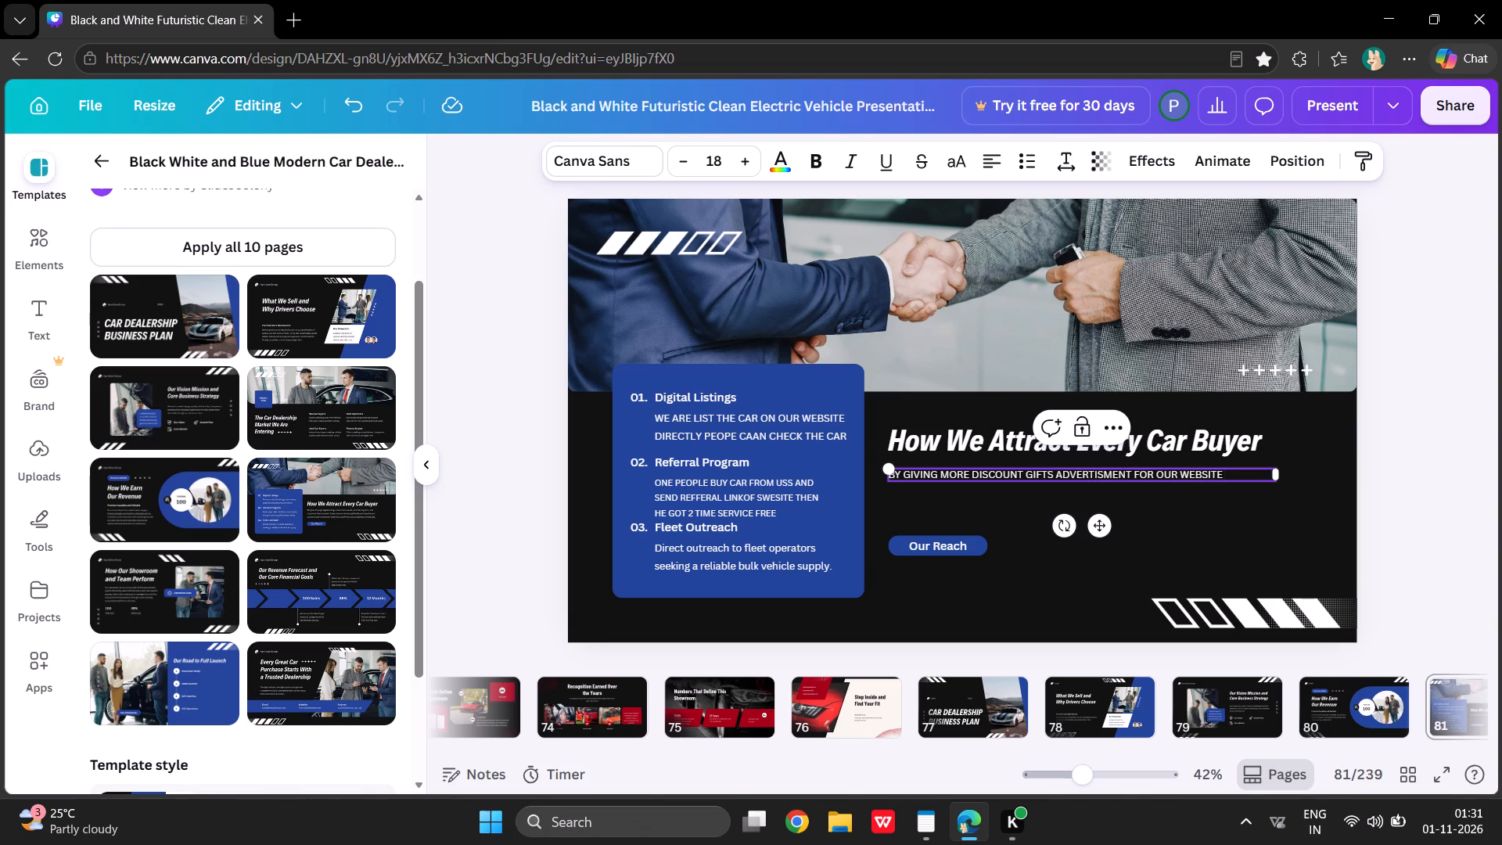
Continue the paragraph with "TO FEEL PEOPLE THAAT THRE FROM US ONLY THEY CAN USE OUR".
key("t")
type("O")
key("space")
type("FEEL")
key("space")
type("PEOPLE THAAT THRE FROM US ONLY")
key("space")
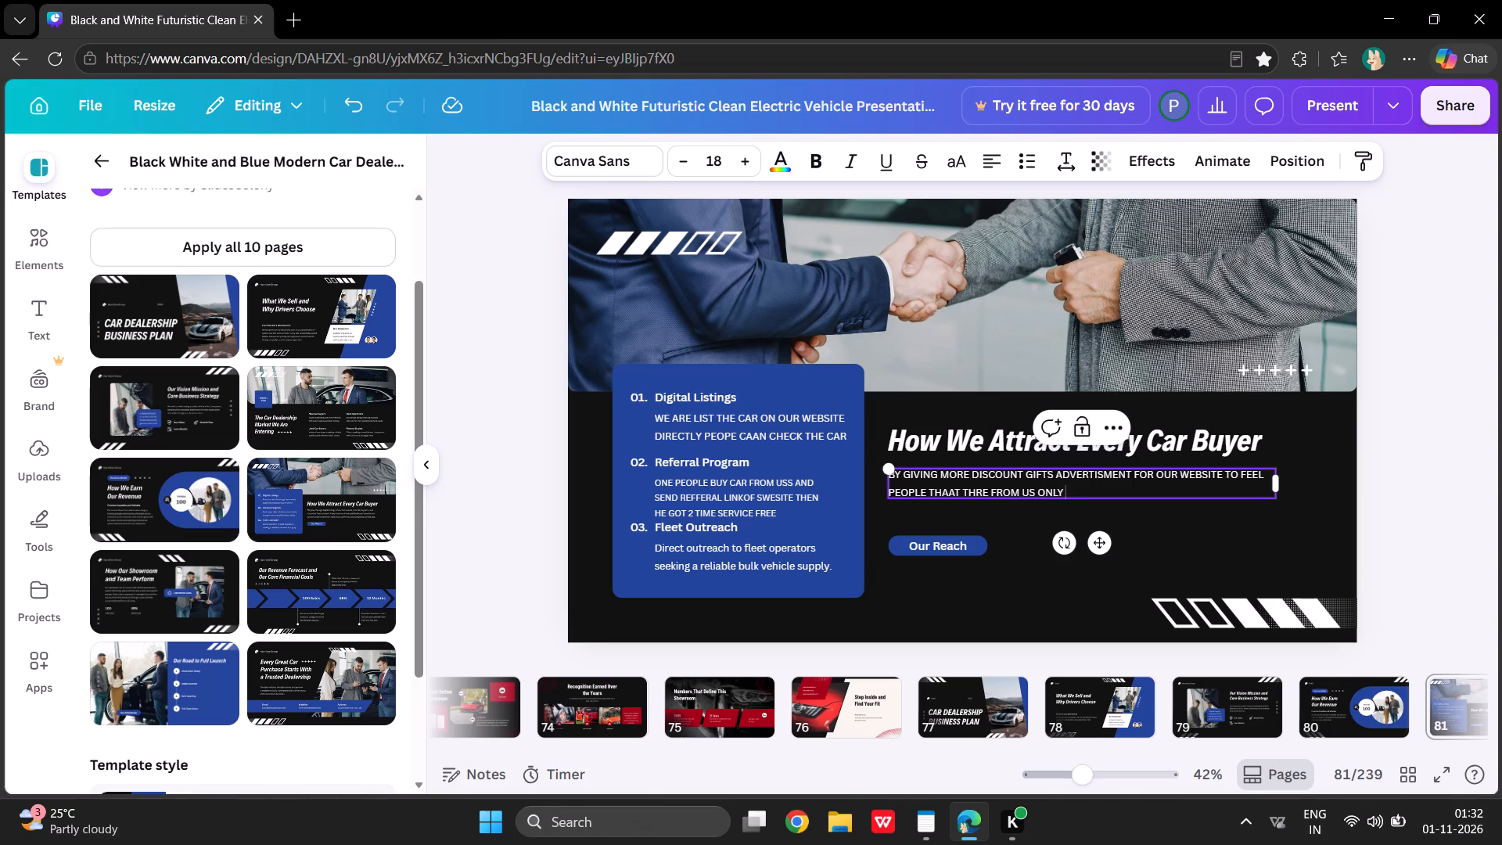
type("THEY CAN Y")
key("BackSpace")
type("USE")
key("space")
type("OUR S")
key("BackSpace")
Finish the paragraph with "SERVICE HOWW TO USE AND SIMPLY CLASSSFIEEFWHAT WE HAVE TO DDO WHEEN WE HAVE TO GIVE CAR RENTAL".
type("SERVICE HOWW TO USE AND SIMPLY CLASSSFI")
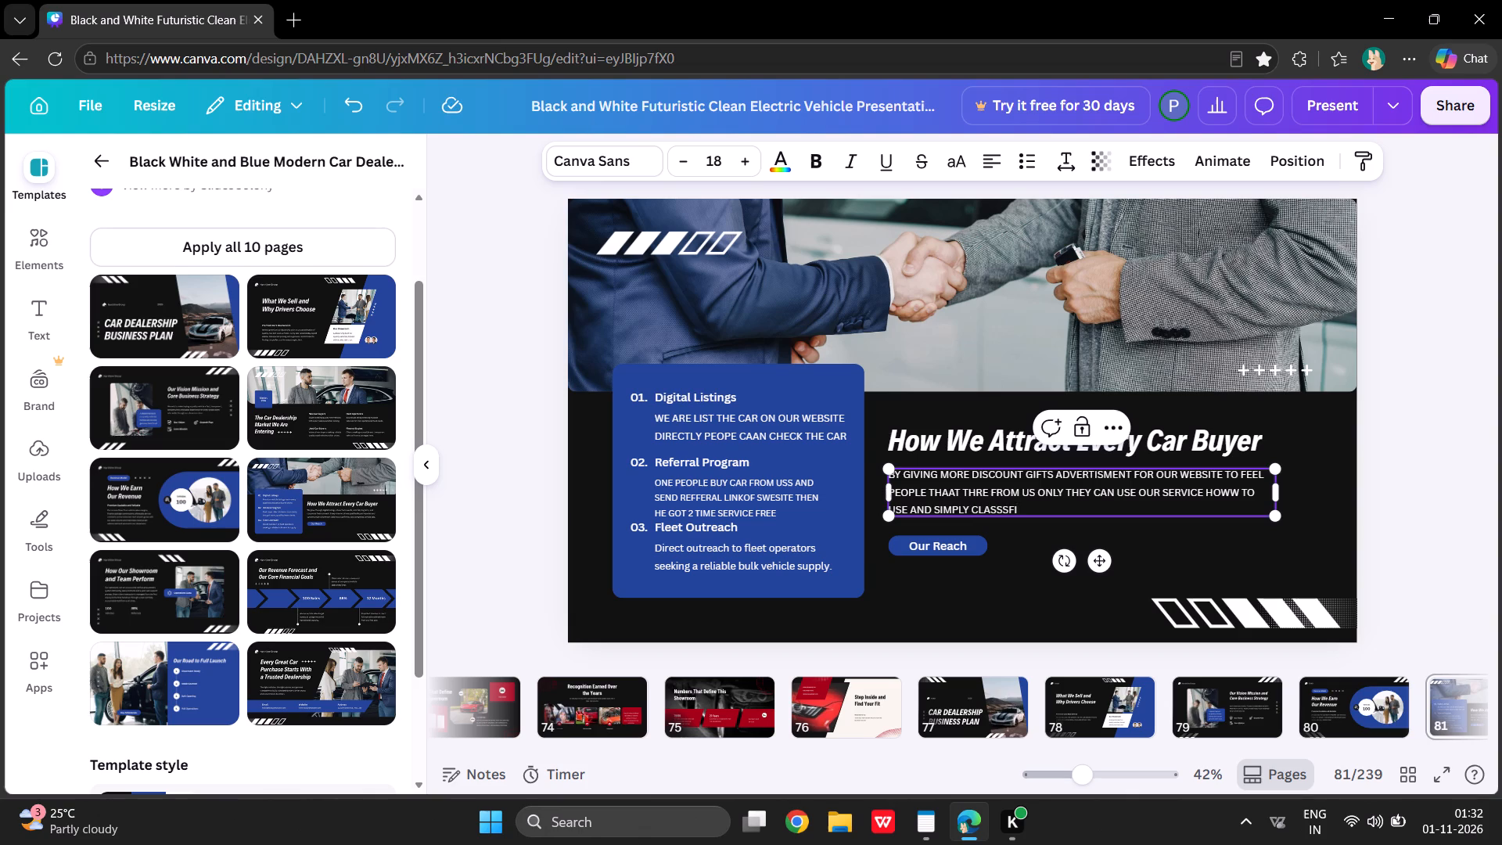
type("EEF")
key("space")
key("BackSpace")
type("WHAT WE HAVE TO")
key("space")
type("DDO")
key("space")
type("WHEEN WE HAVE TO GIVE A")
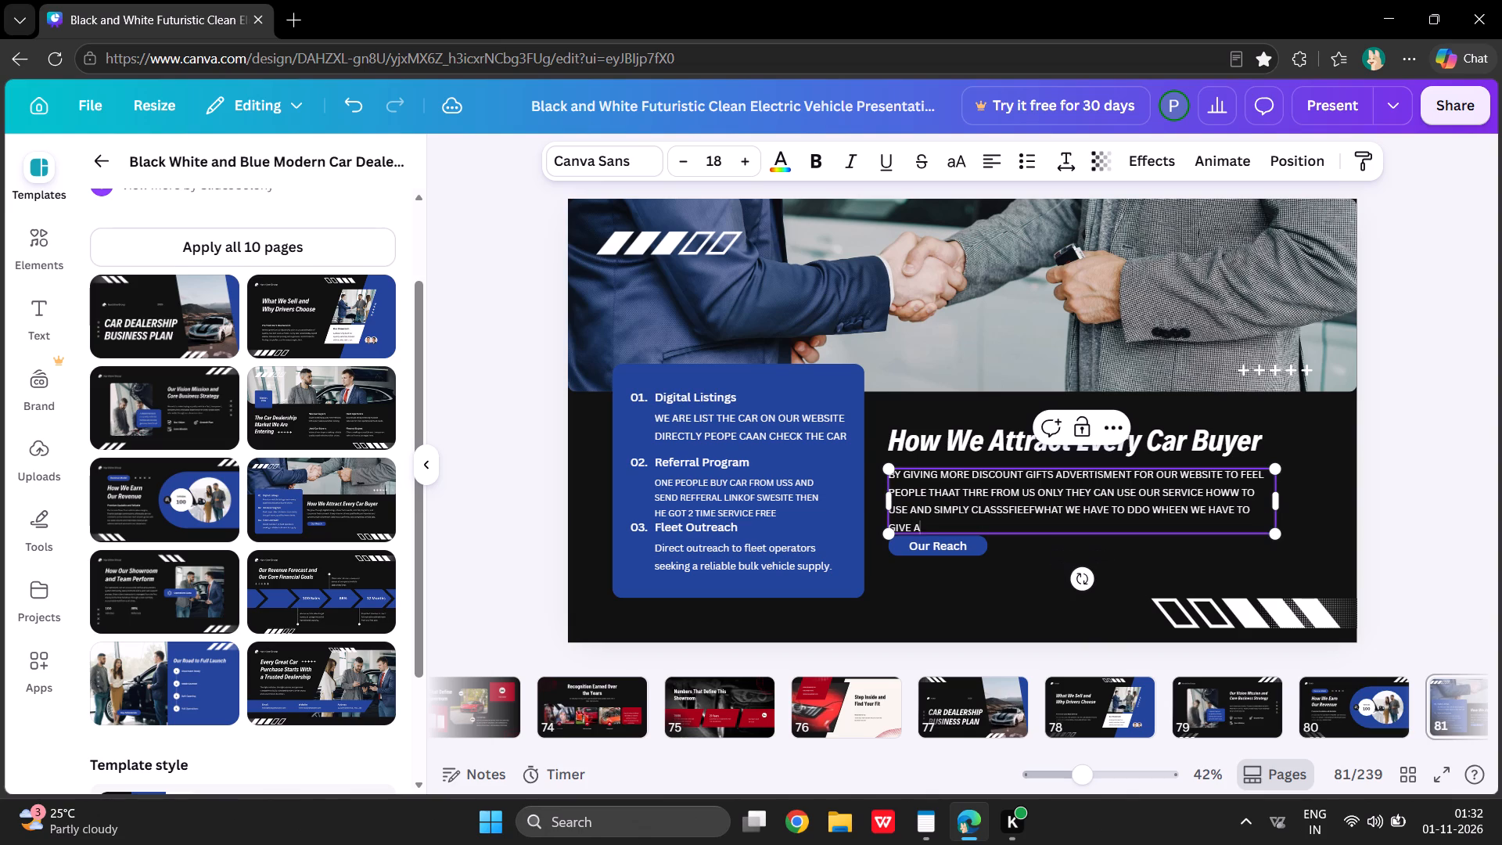
key("BackSpace")
type("CAR RENTA")
key("l")
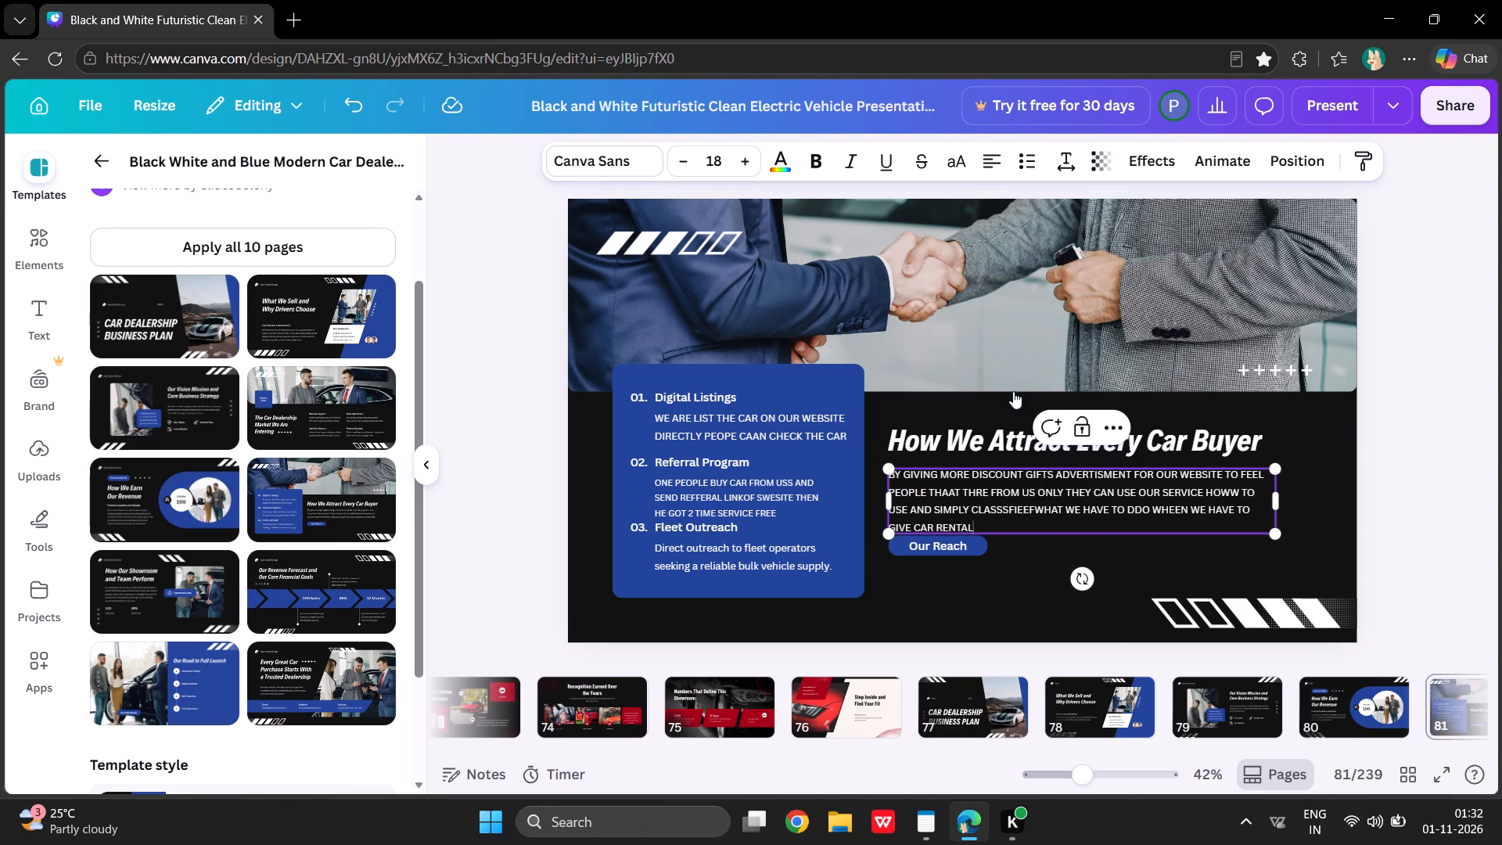
Add the "How Our Showroom and Team Perform" layout from the car dealership template as a new page after page 81.
scroll(345, 571, "down", 1)
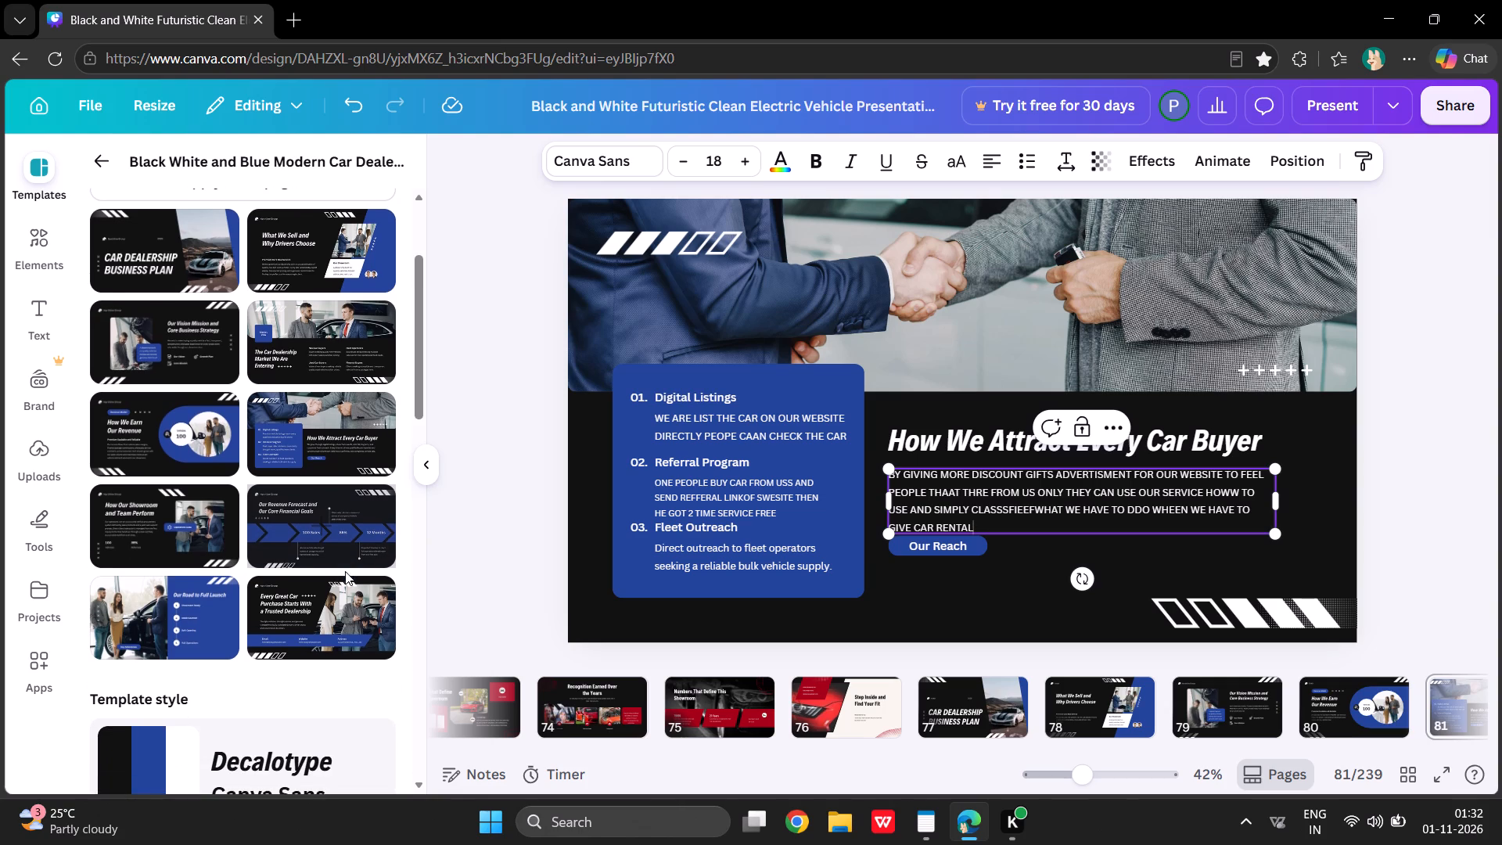
left_click(220, 520)
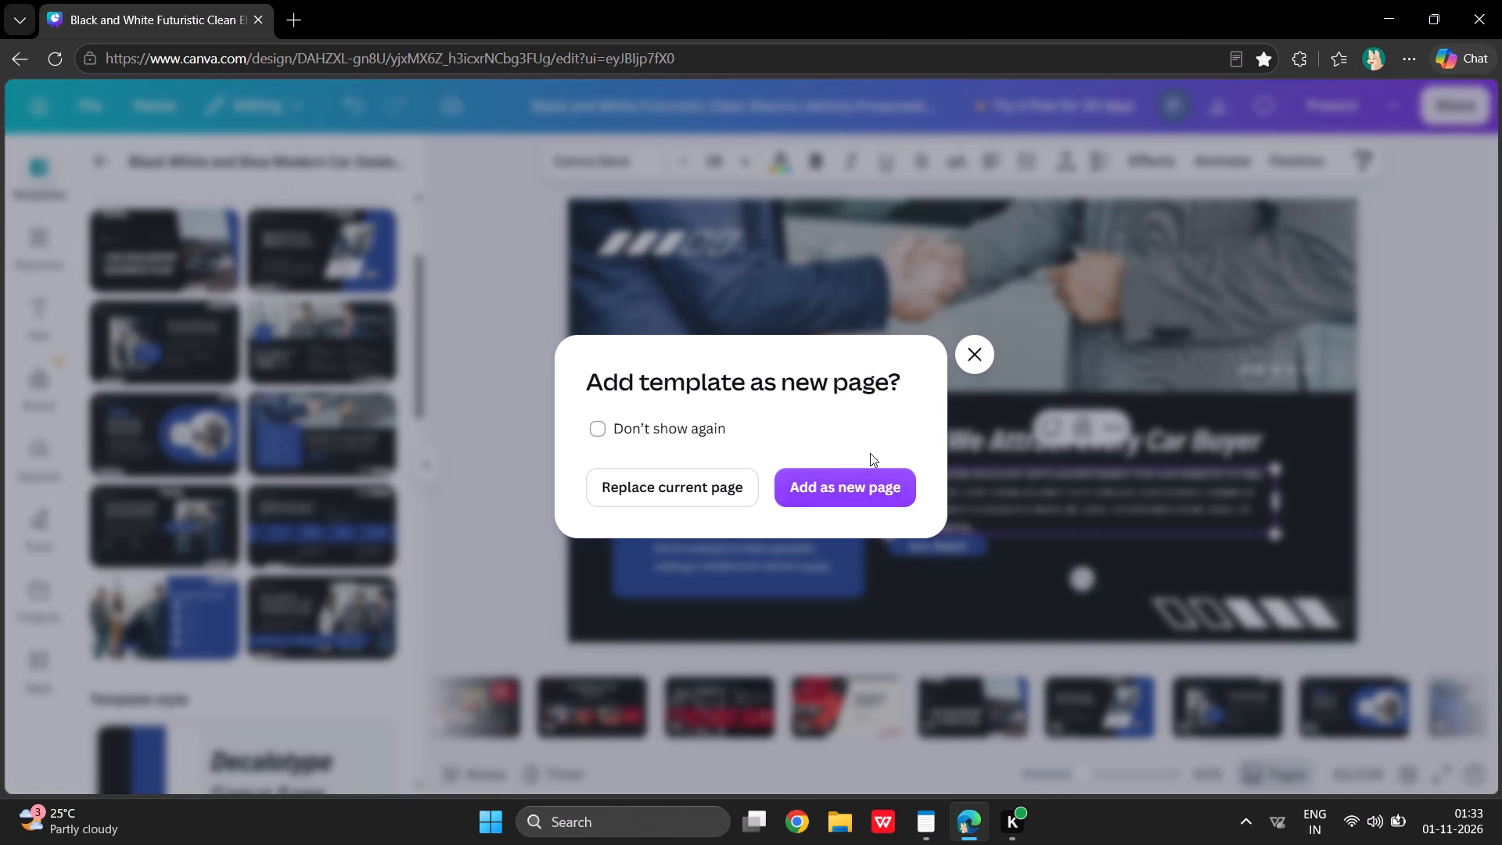
left_click(864, 471)
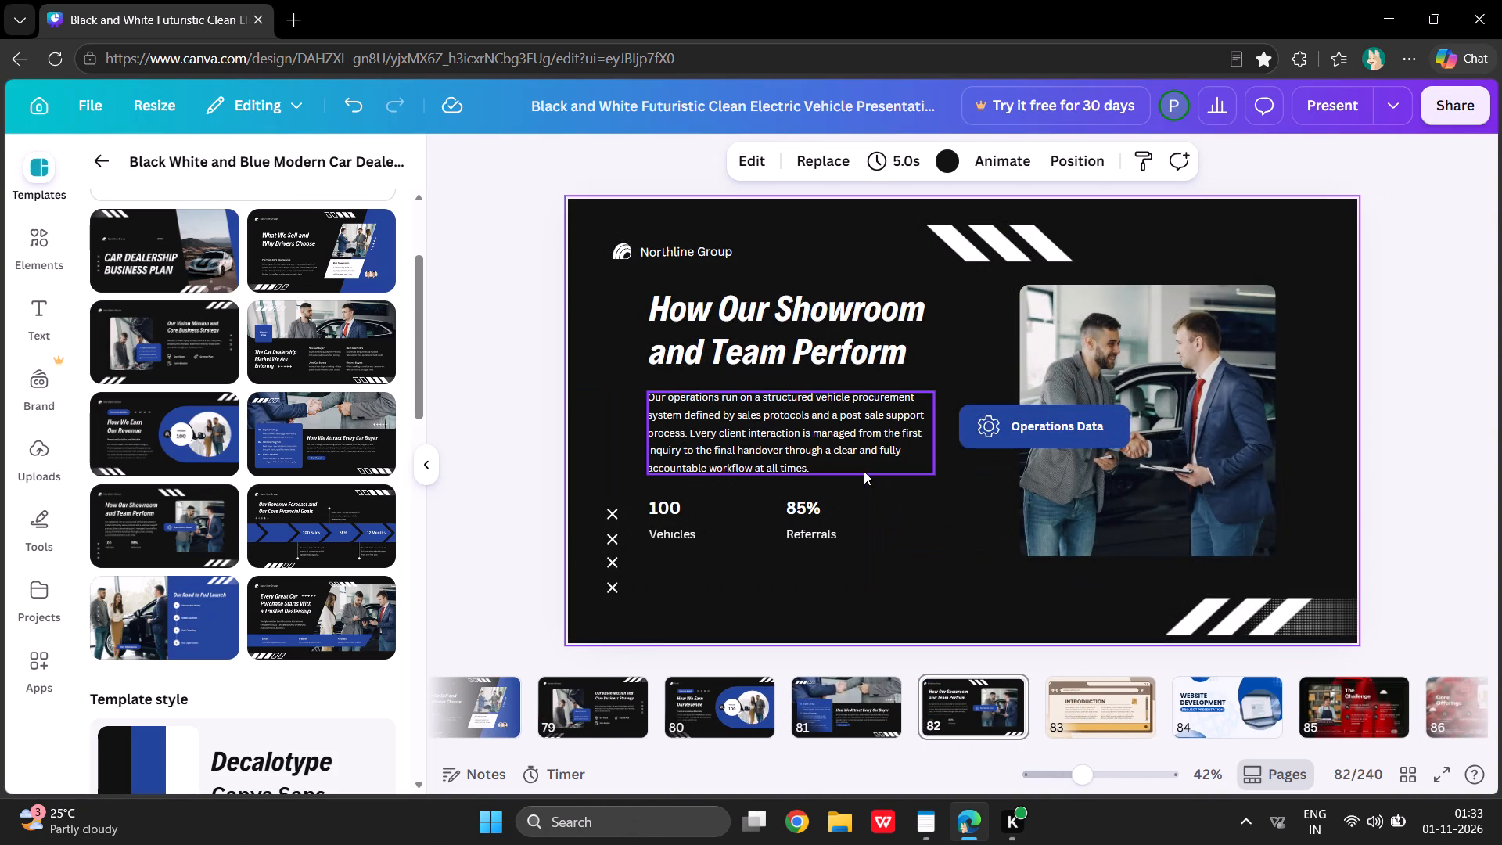
Delete the operations description paragraph under the "How Our Showroom and Team Perform" heading.
double_click(817, 445)
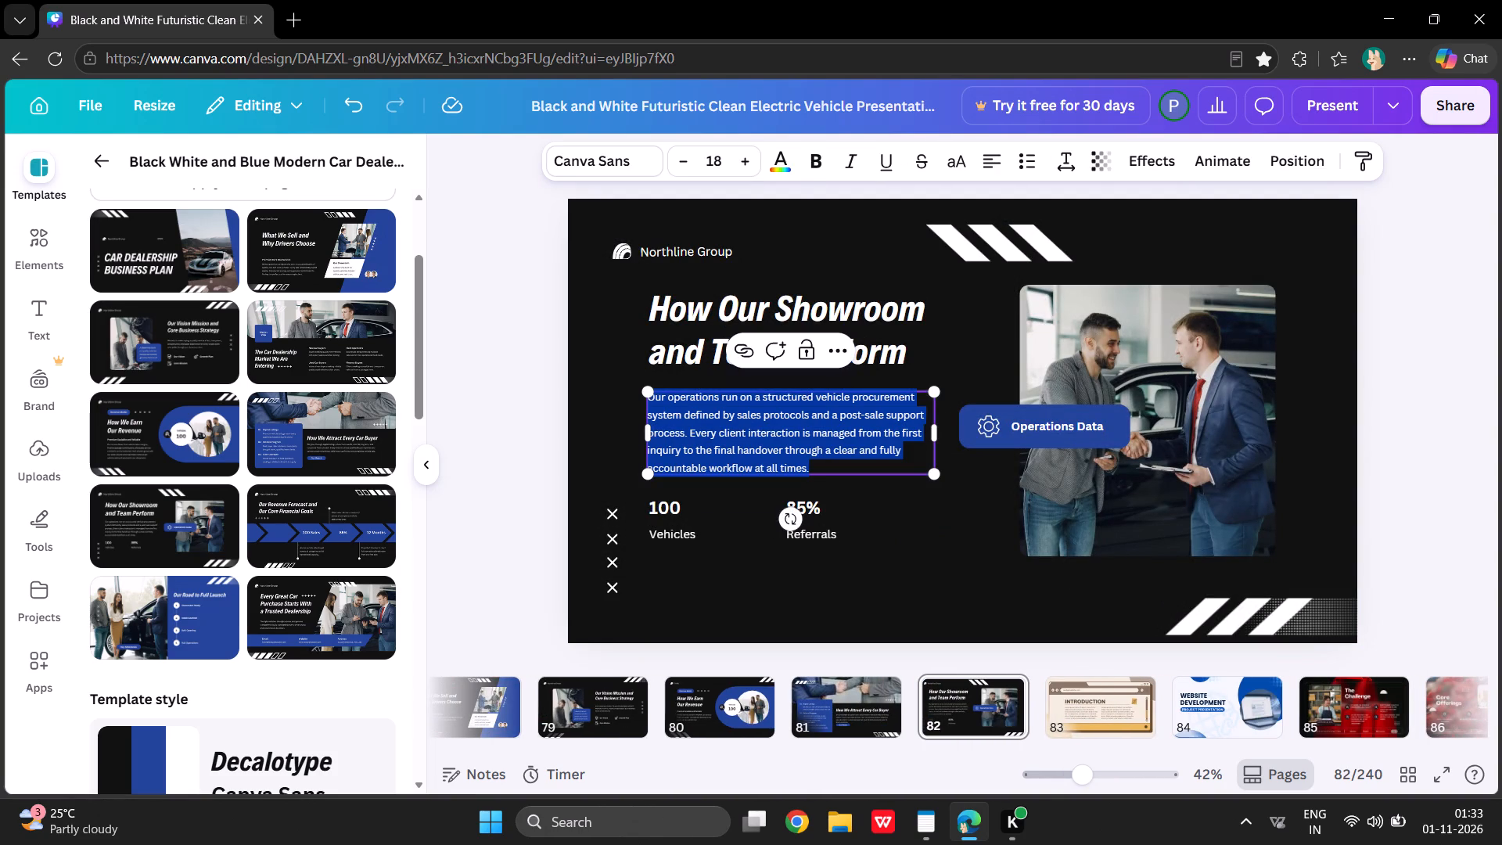
key("BackSpace")
left_click(893, 481)
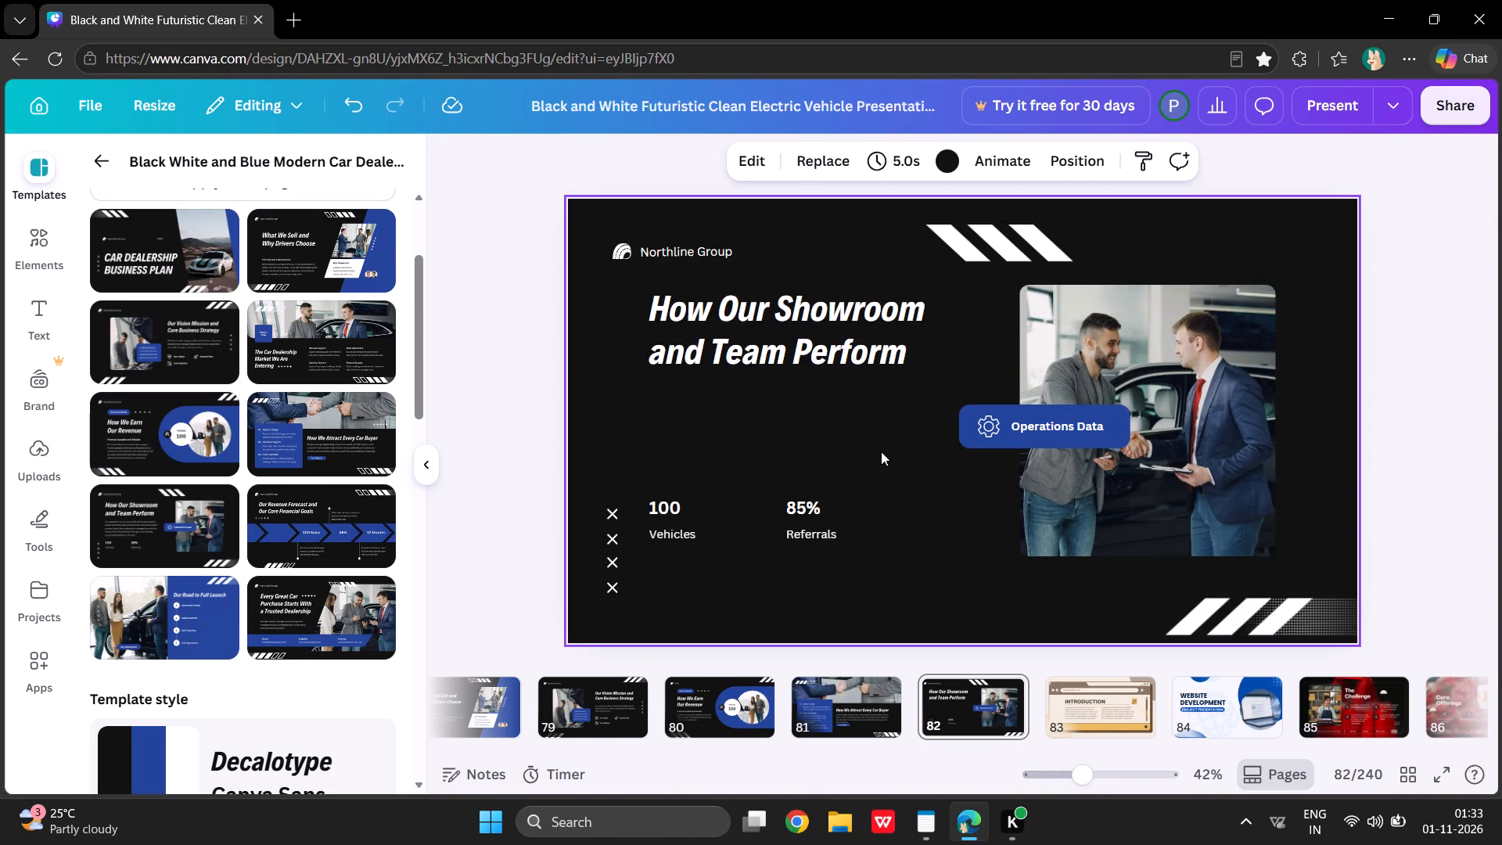
left_click(718, 412)
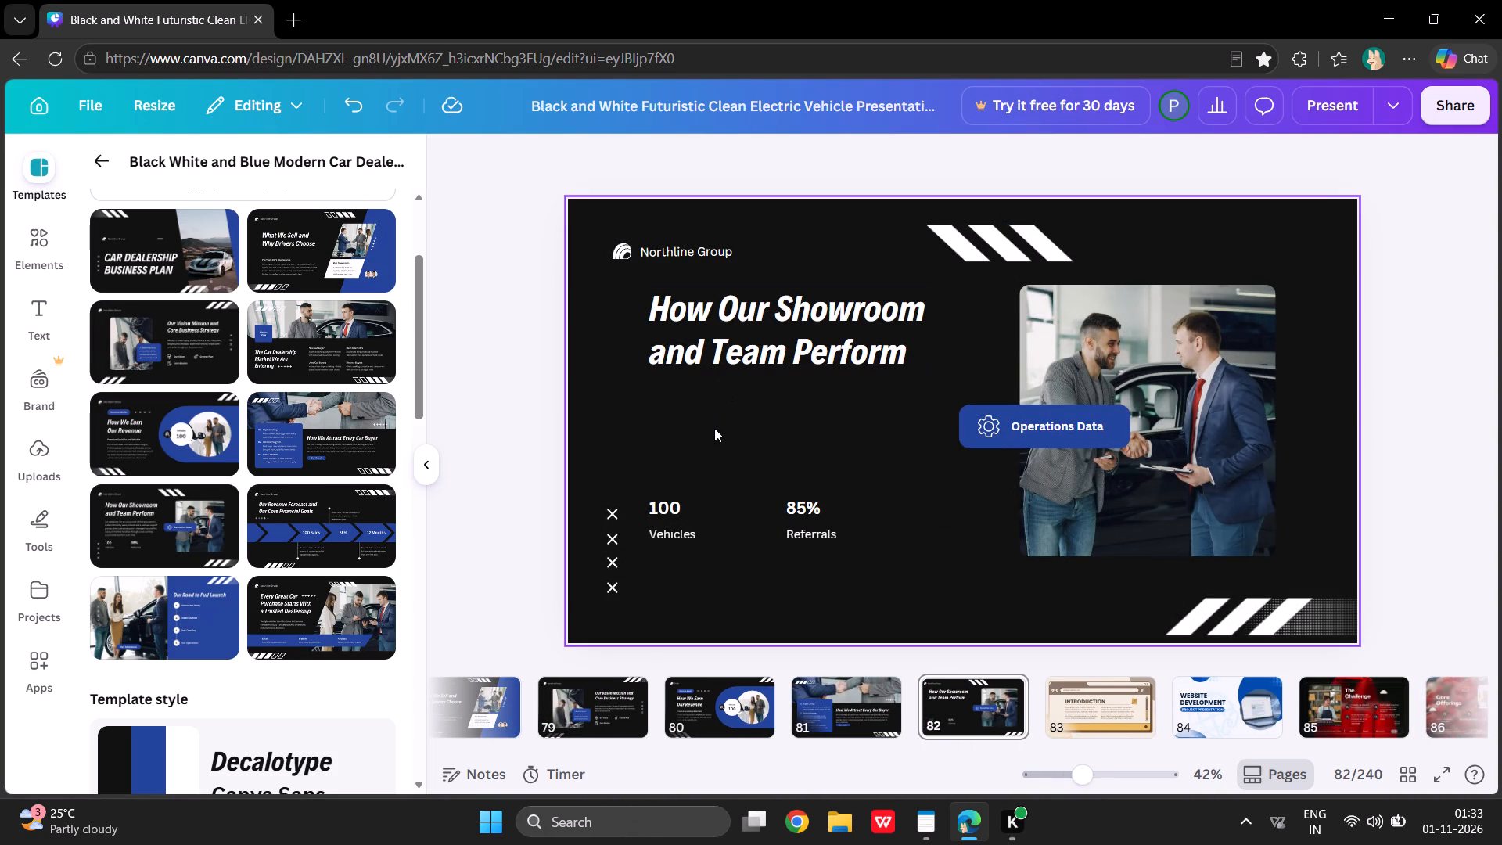
Add several blank lines after the heading text "How Our Showroom and Team Perform" inside its text box.
left_click(755, 366)
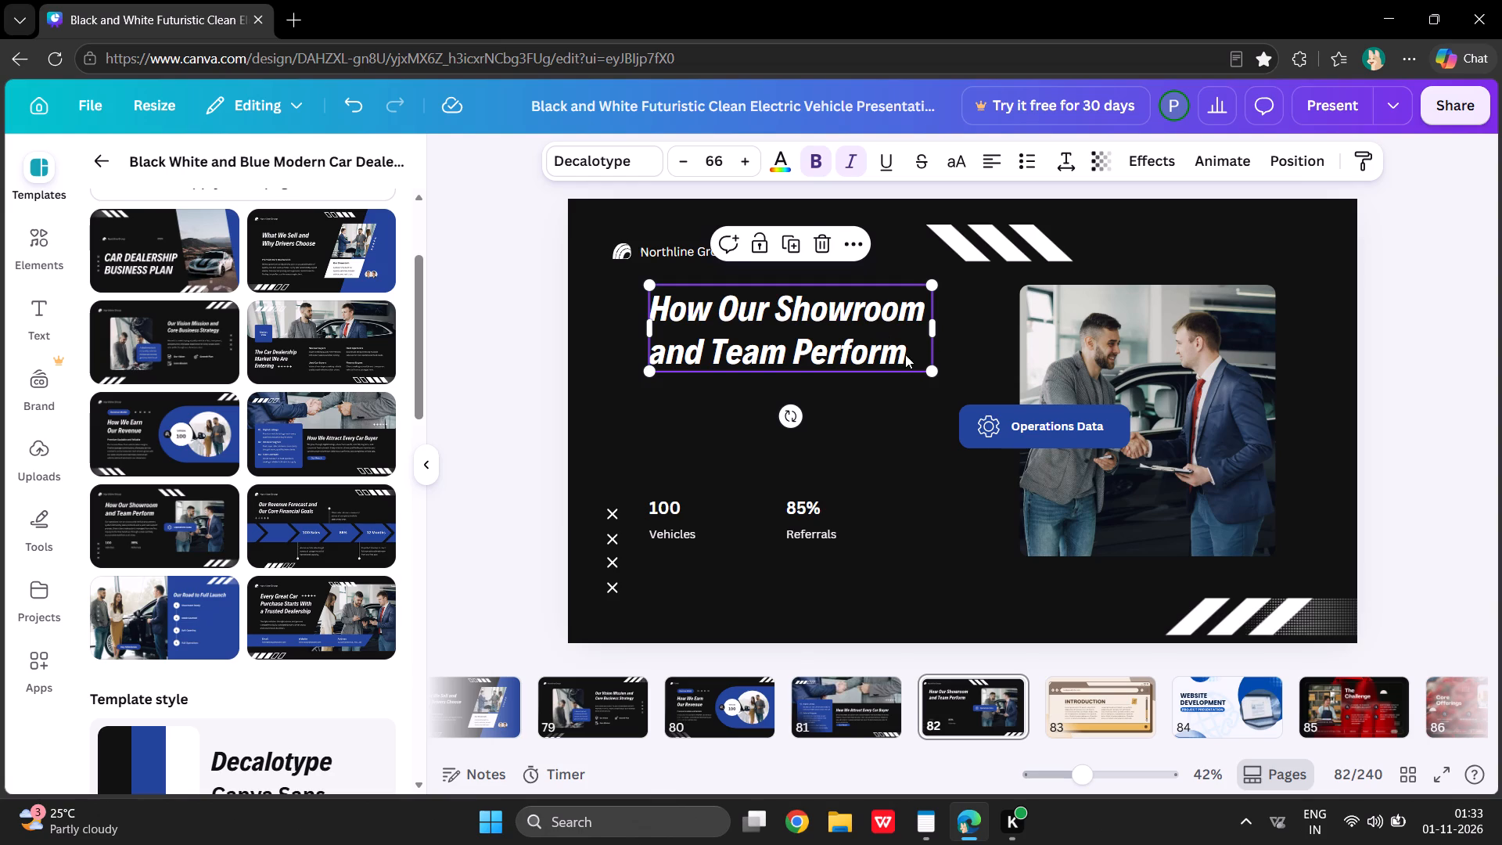
double_click(905, 354)
left_click(905, 354)
key("Return")
key("Return")
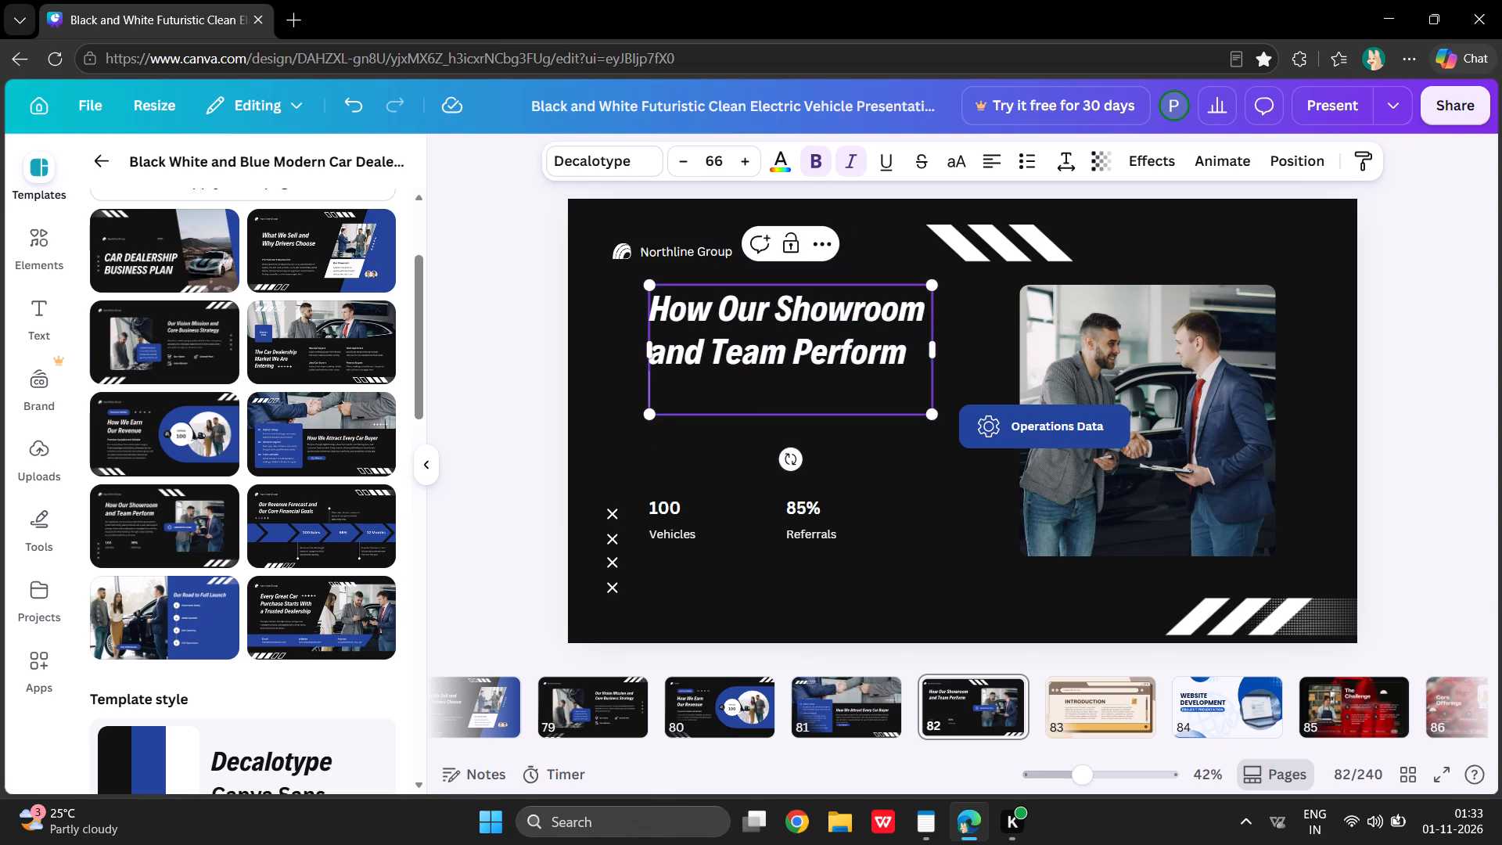
key("Return")
key("Return")
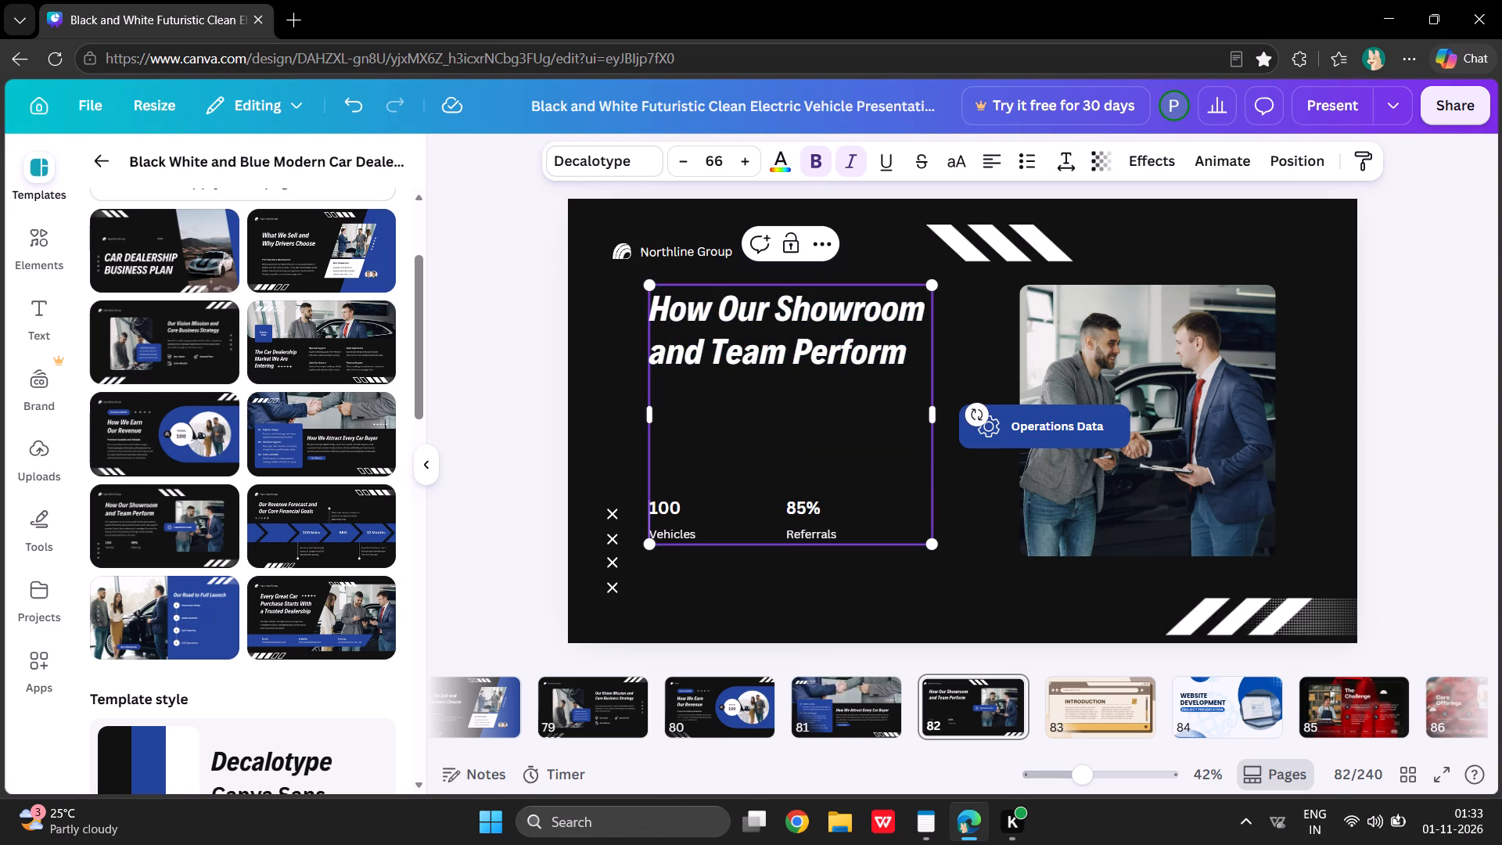
left_click(910, 353)
key("Return")
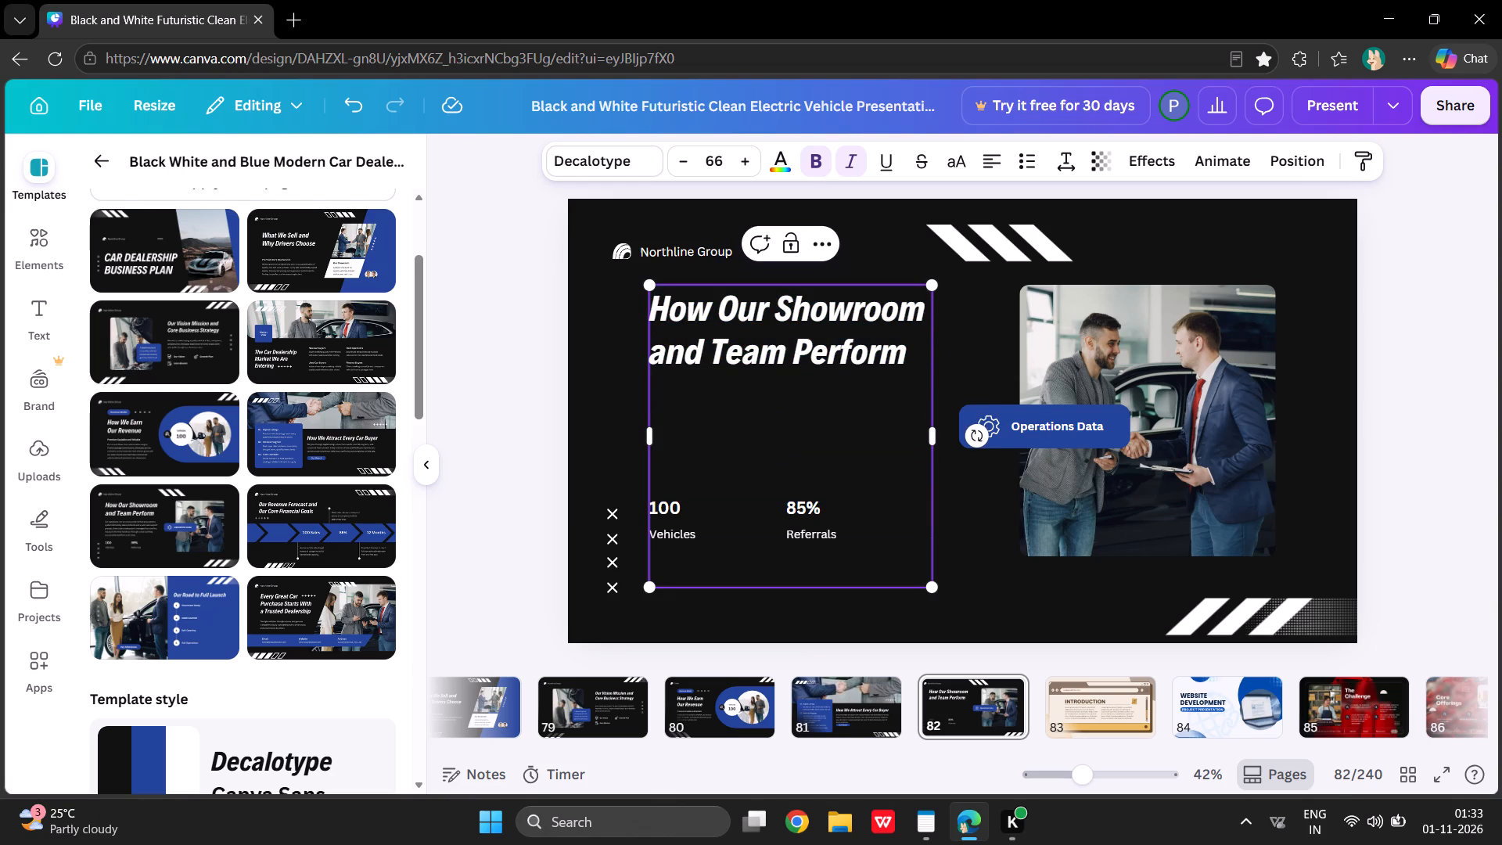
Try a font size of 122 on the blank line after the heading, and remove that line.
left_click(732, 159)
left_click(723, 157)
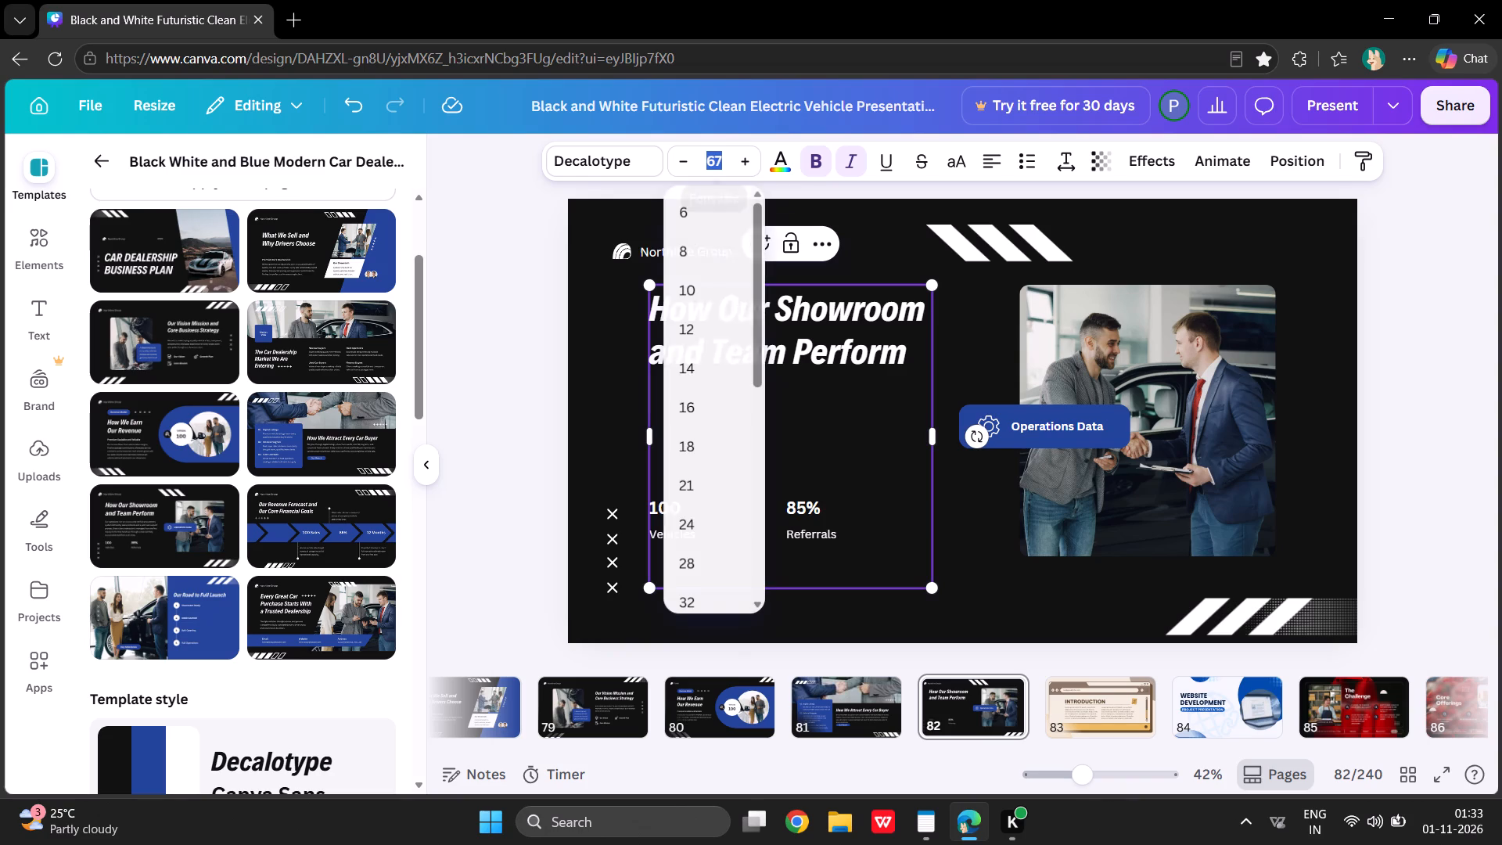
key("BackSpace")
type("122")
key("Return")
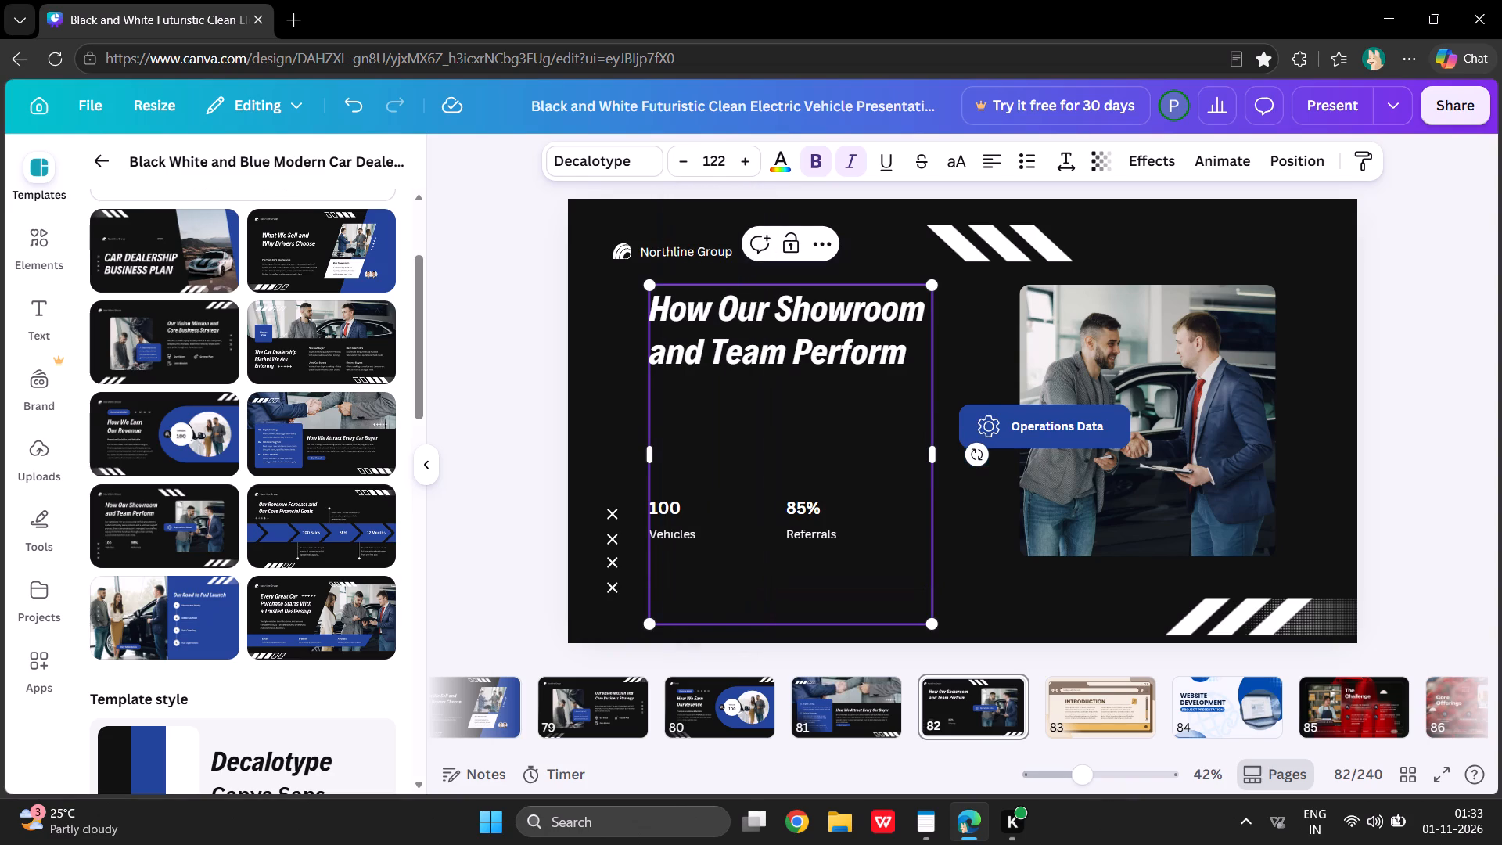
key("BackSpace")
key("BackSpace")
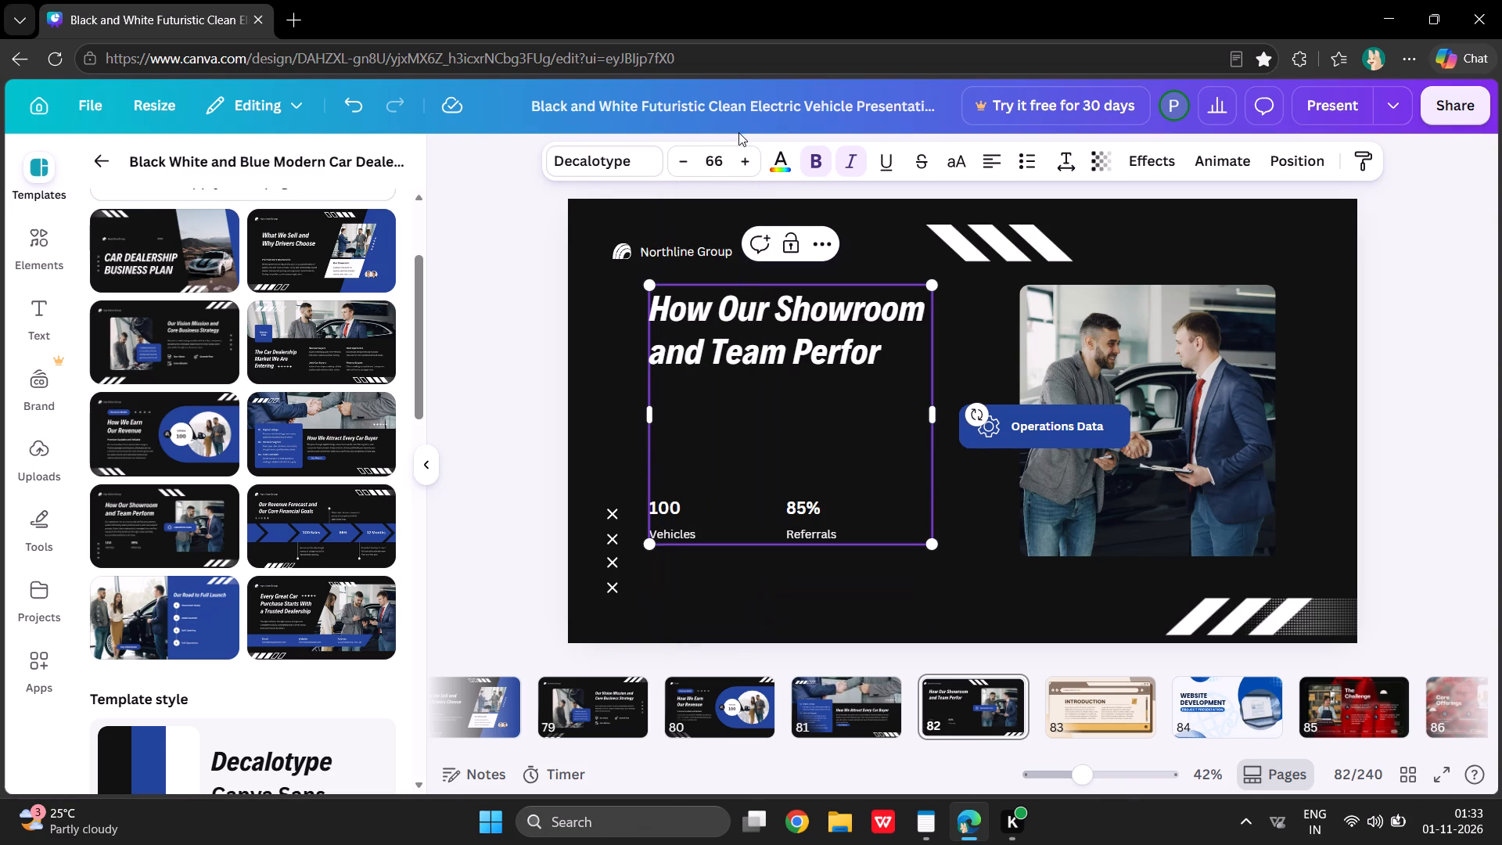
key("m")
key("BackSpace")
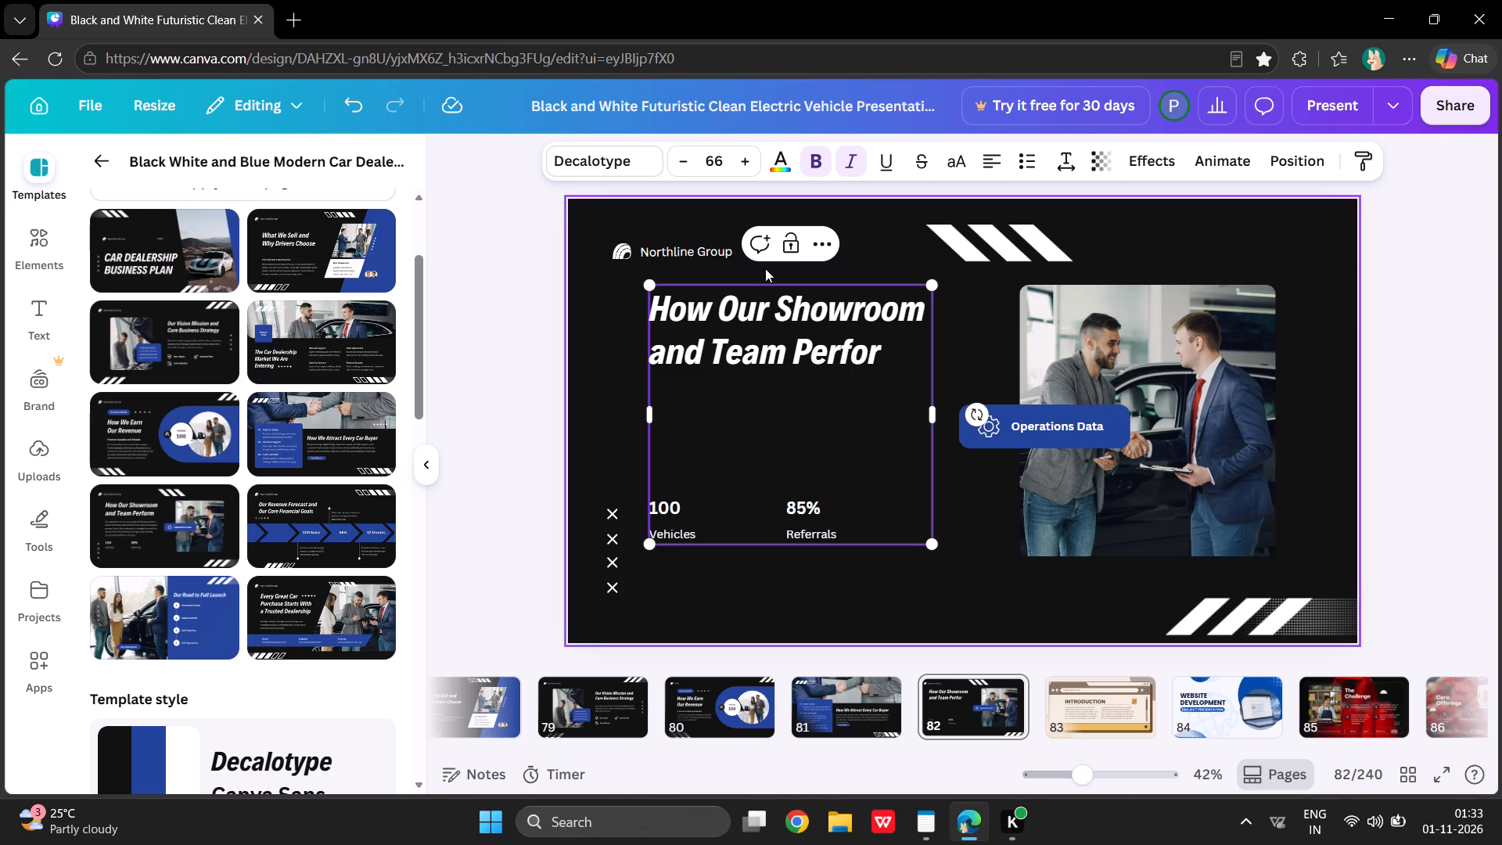
Under the "How Our Showroom and Team Perform" heading, write at font size 12: "OUR SHOWROOM WAS ESTABLISED IN THE 2024 WHICH WAS THE FIRST SSHOWROON".
key("Return")
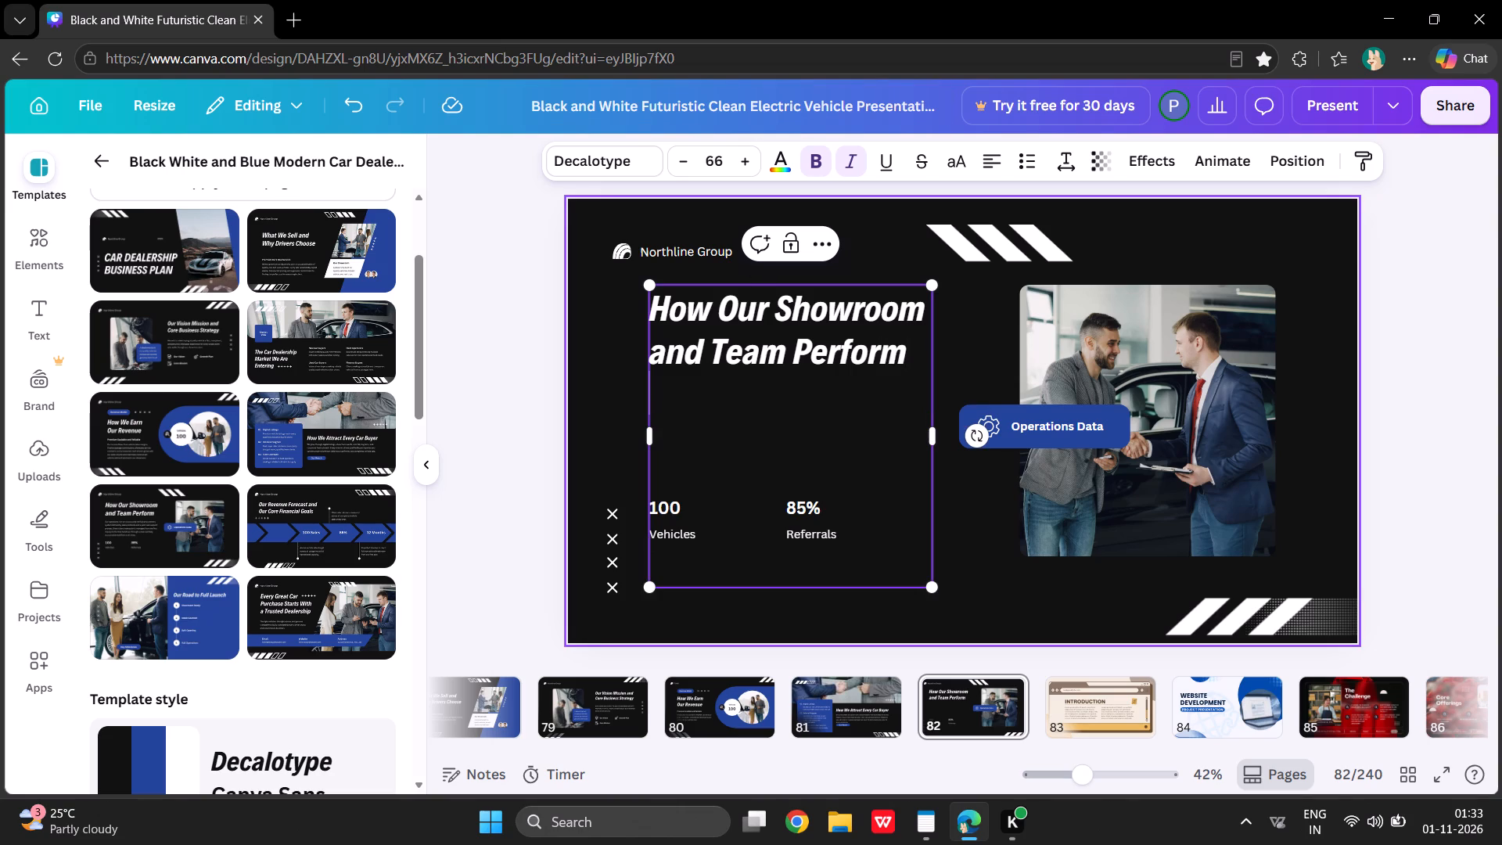
left_click(722, 159)
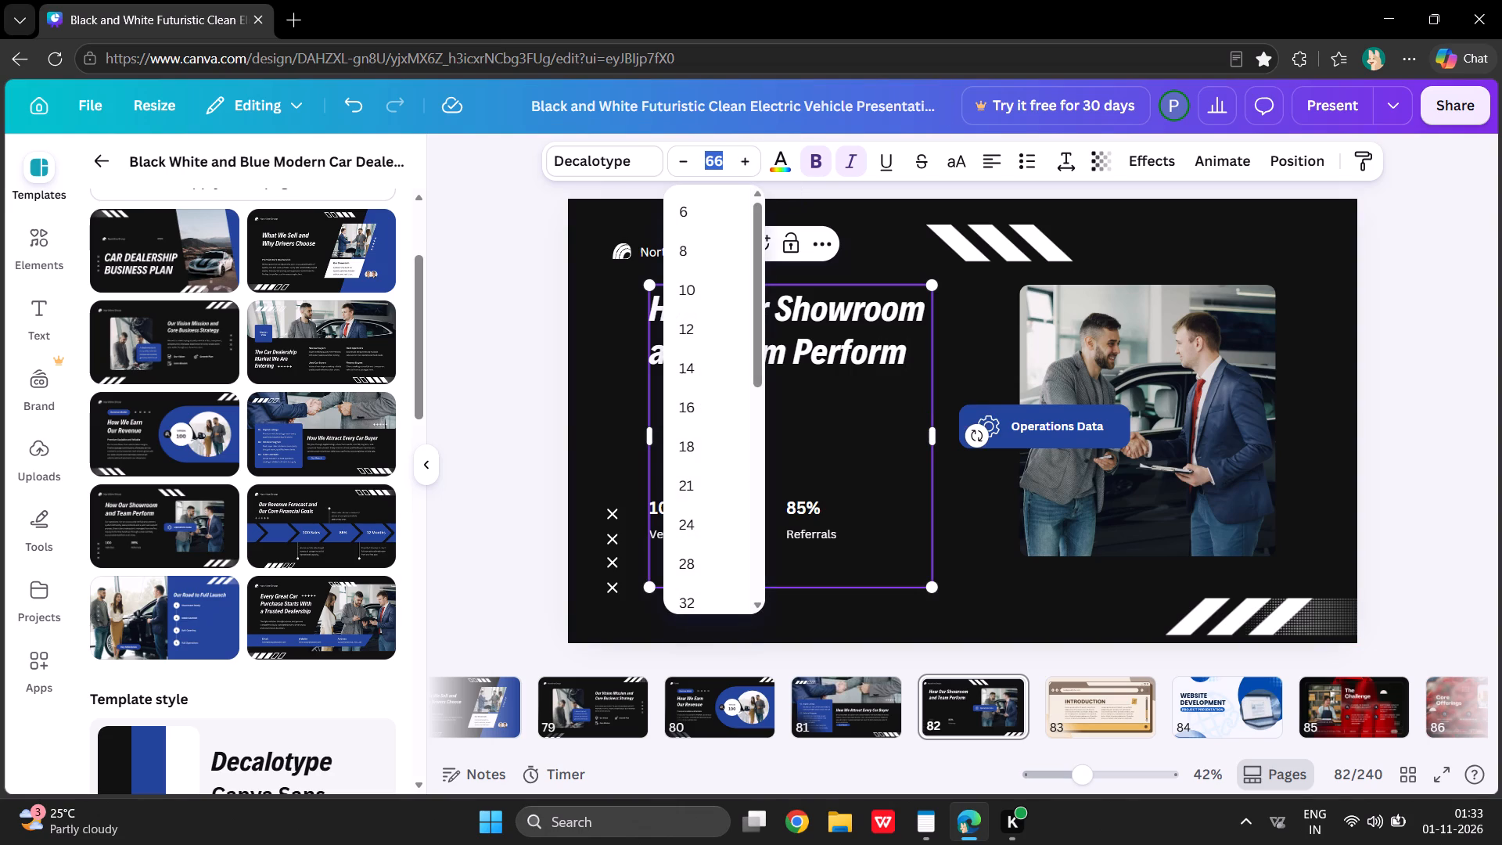
left_click(722, 159)
left_click(685, 329)
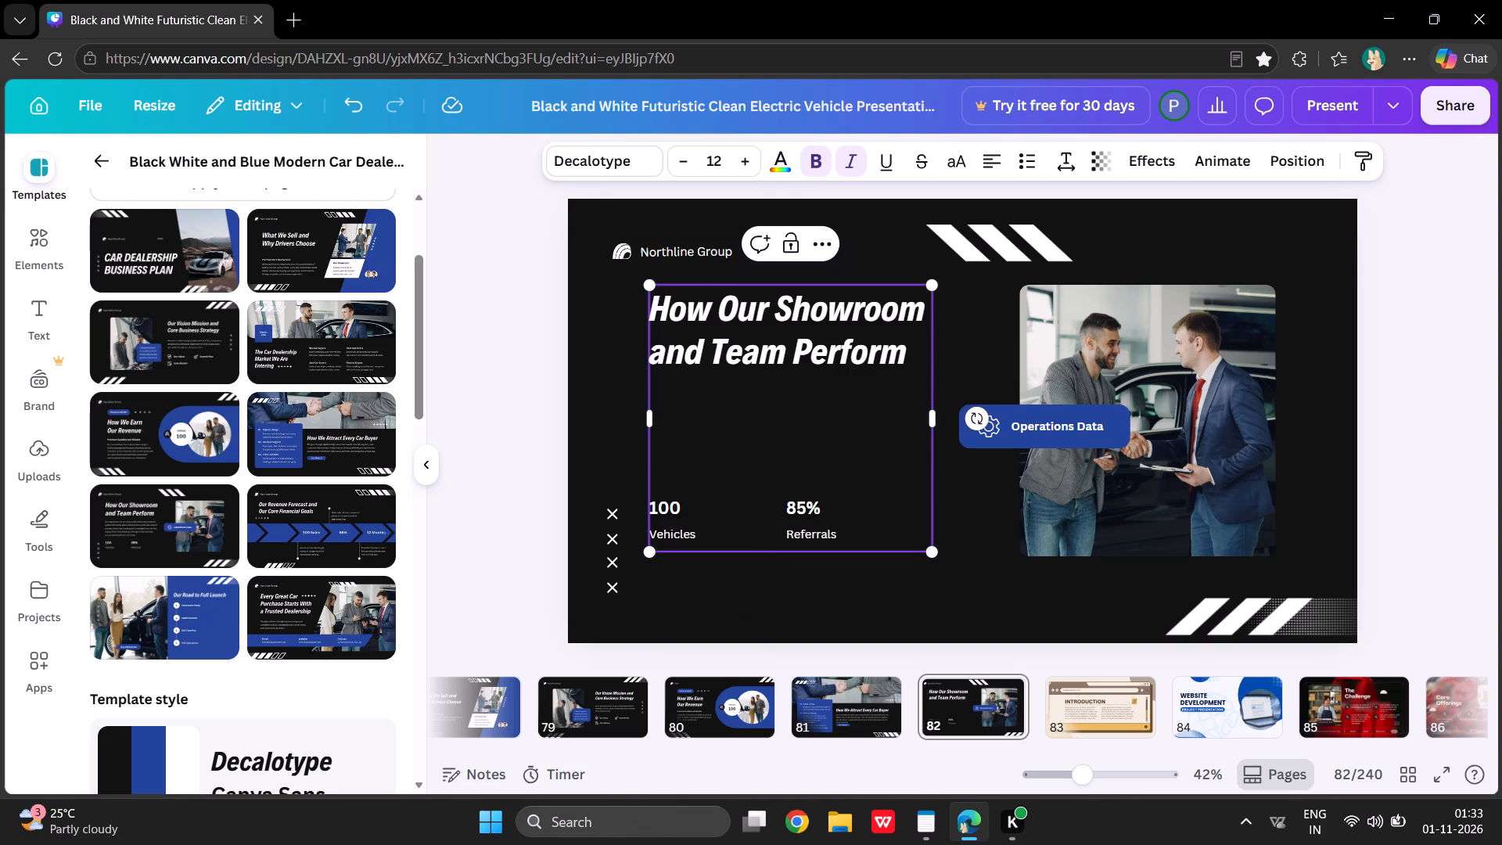
key("Return")
key("Return")
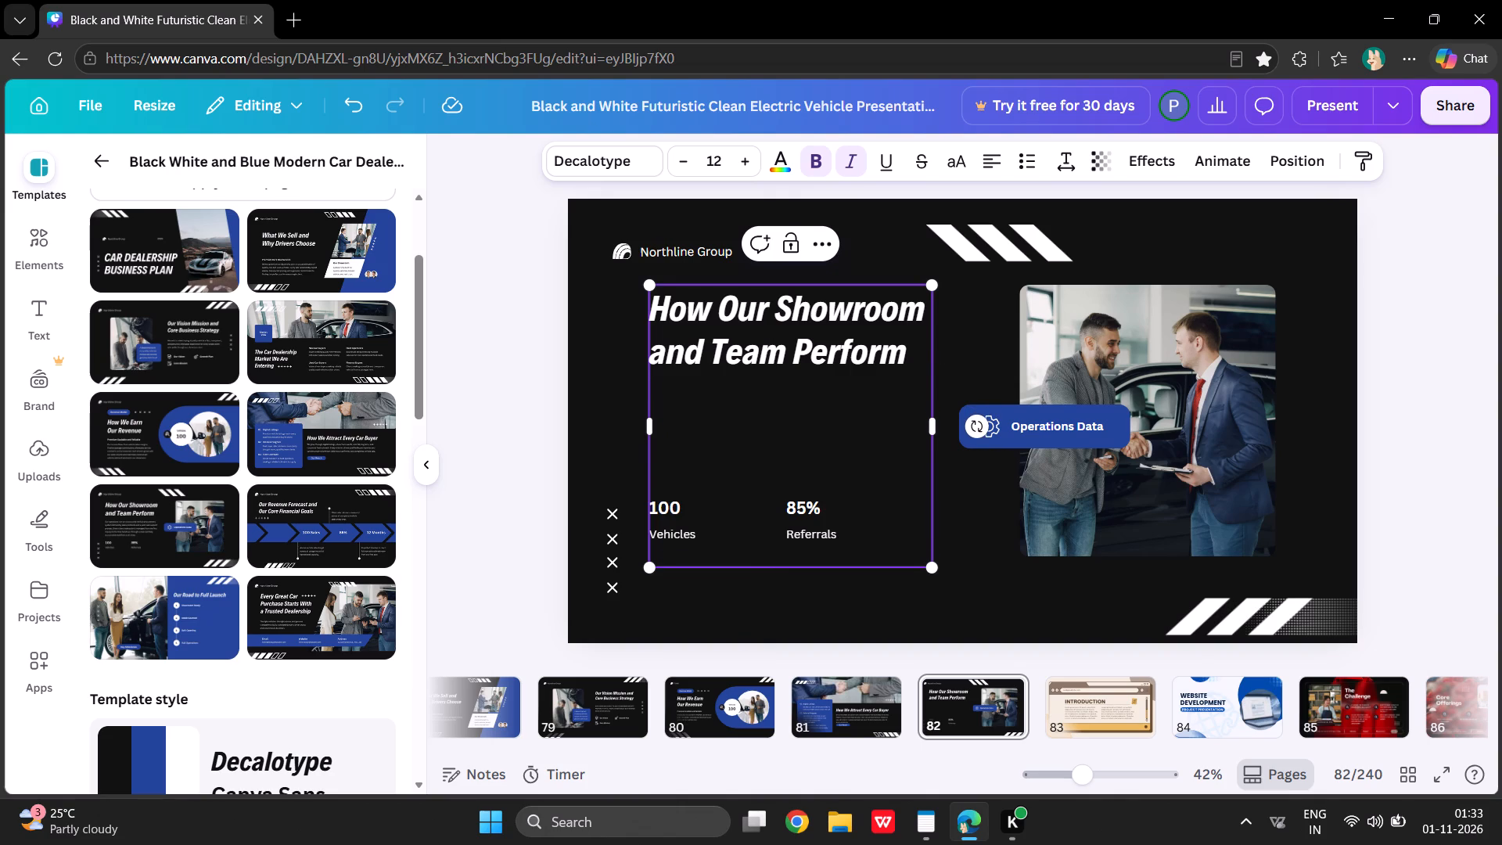
type("OUR SHOWROOM WAS ESTABLISED IN THE")
key("space")
type("202")
type("4")
key("space")
type("WHICH")
key("space")
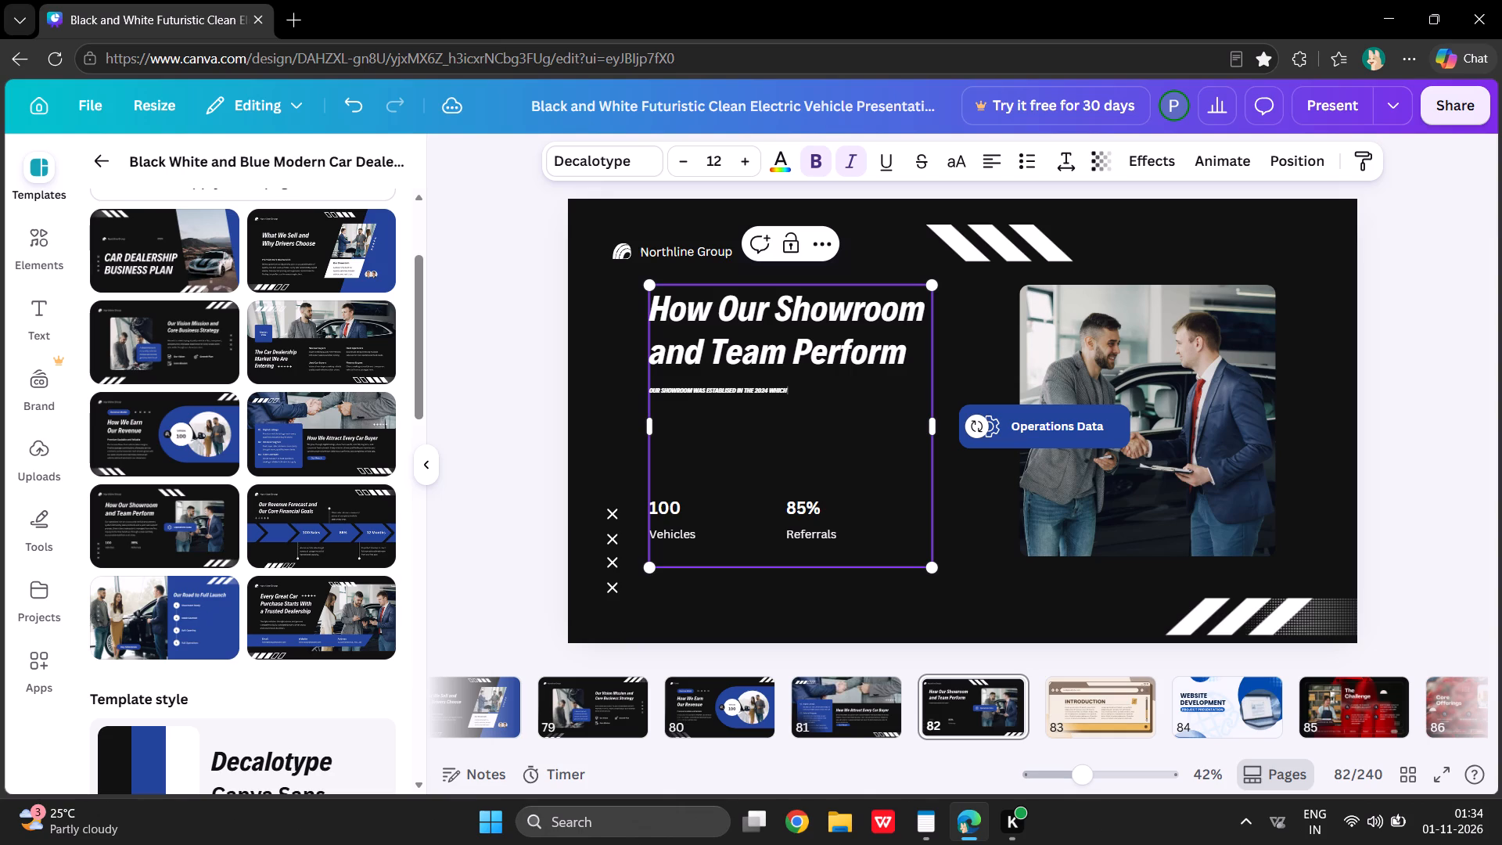
type("WAS THE F")
type("IRST SSHOW")
type("ROON")
key("space")
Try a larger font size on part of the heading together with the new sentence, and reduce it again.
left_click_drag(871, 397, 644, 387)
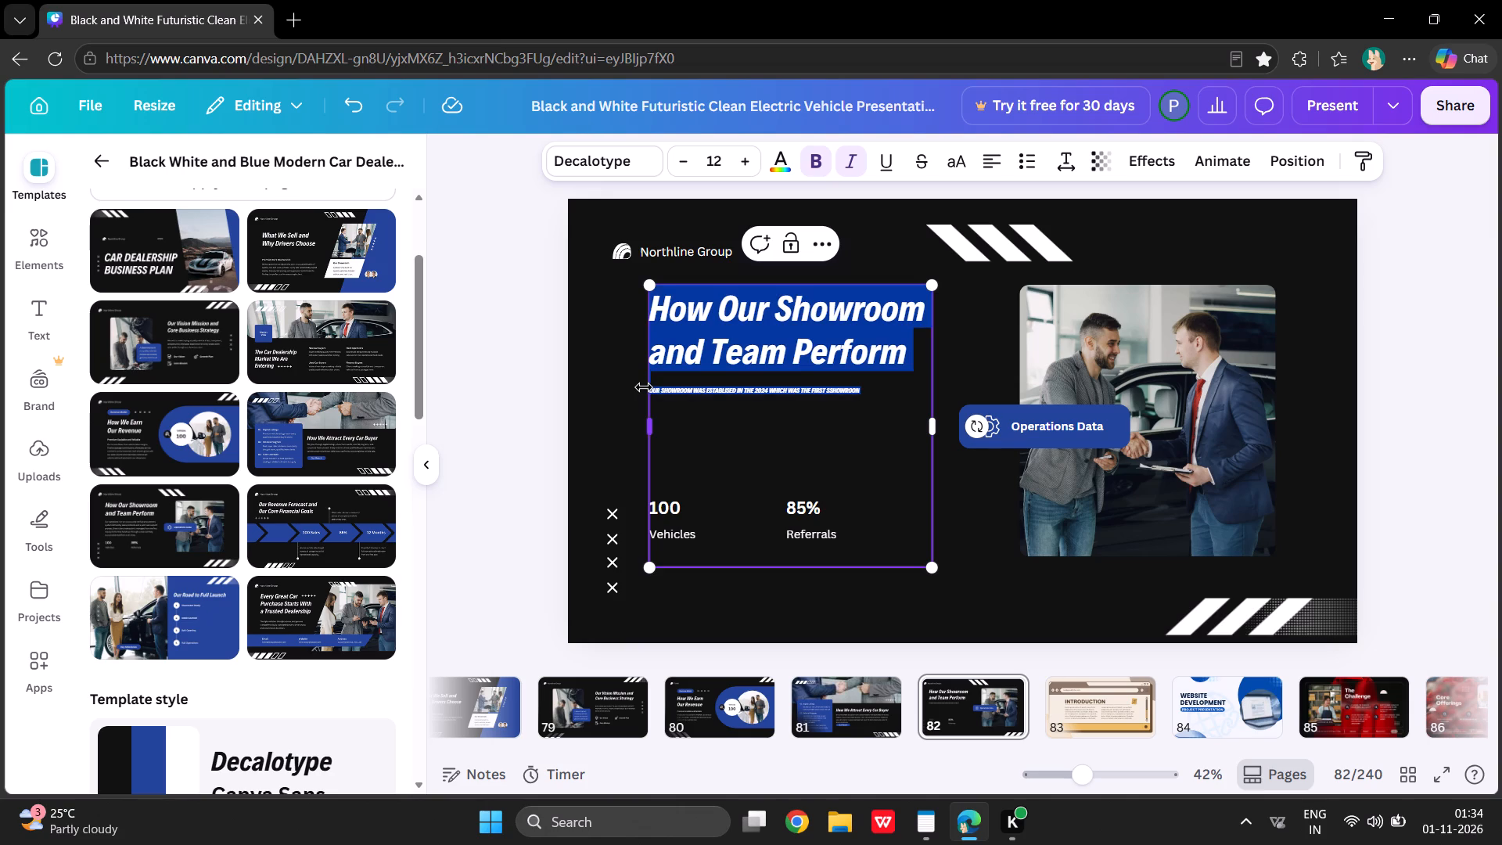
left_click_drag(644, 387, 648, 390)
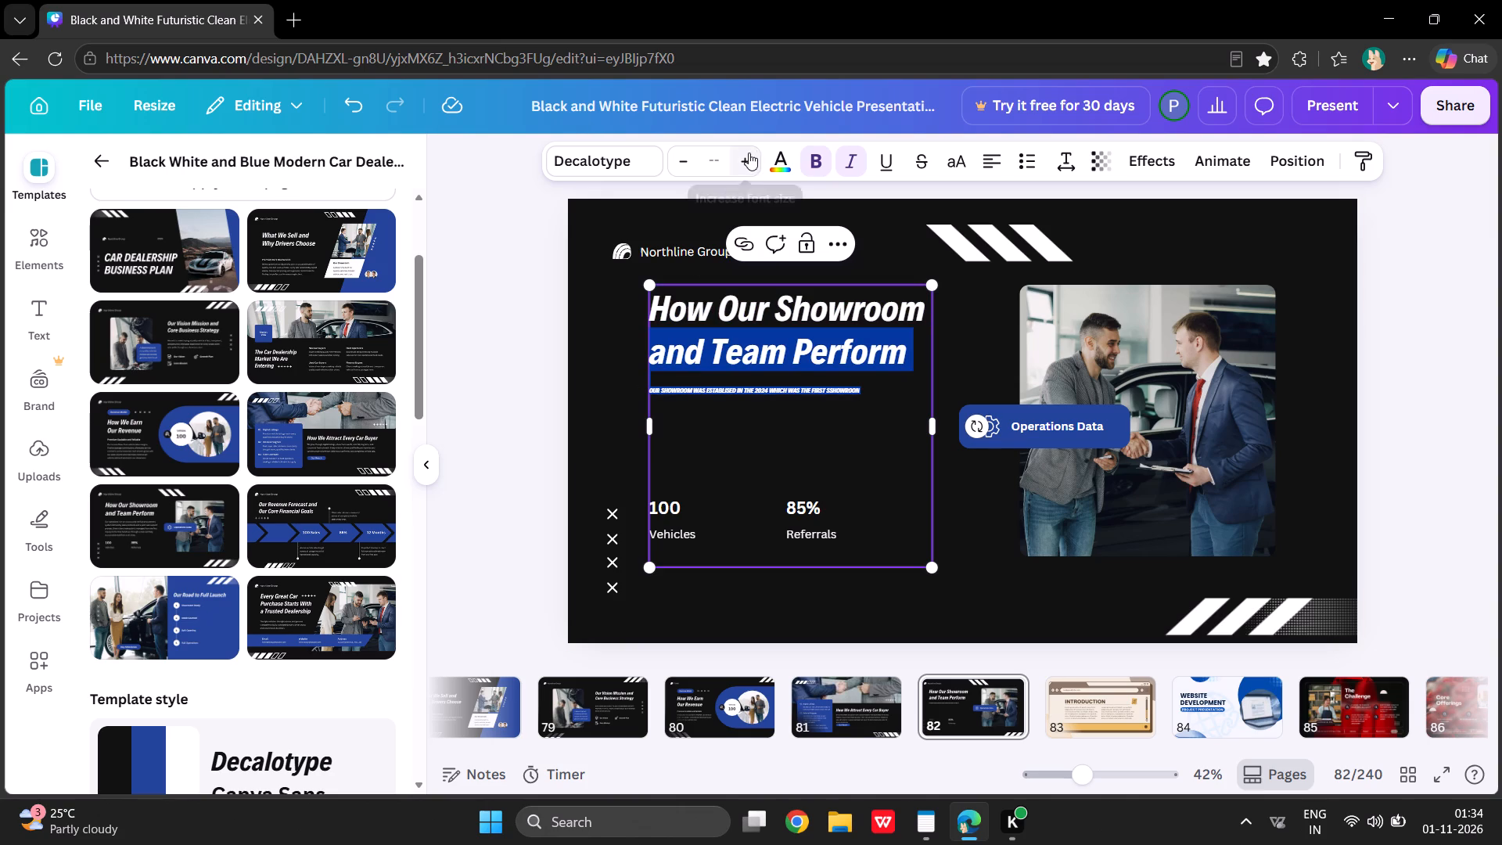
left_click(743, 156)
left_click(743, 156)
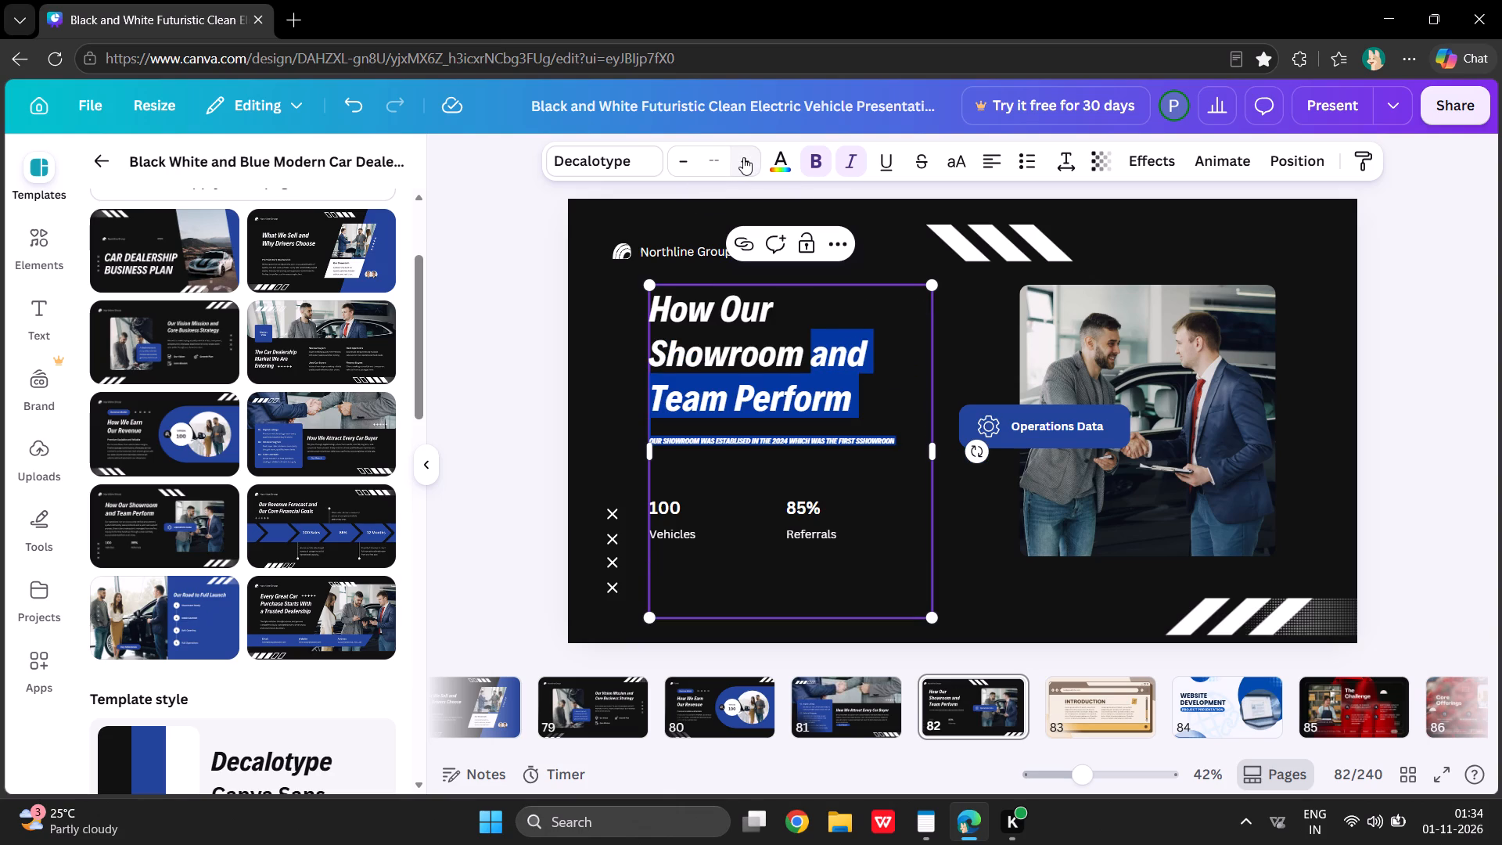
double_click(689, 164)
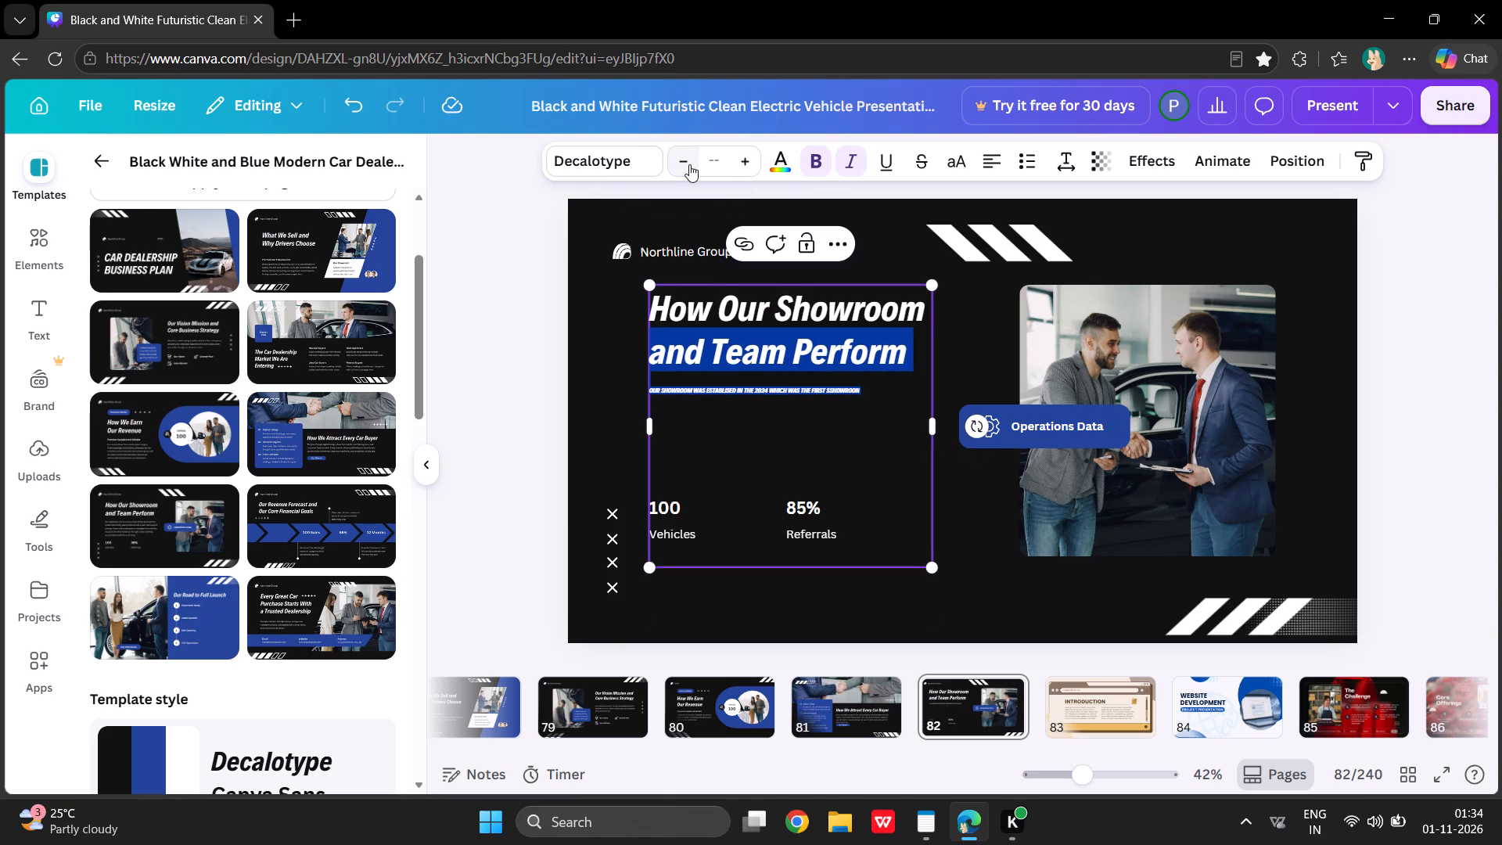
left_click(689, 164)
Set the font size of only the sentence below the heading to 22.
left_click(865, 396)
left_click_drag(860, 390, 651, 383)
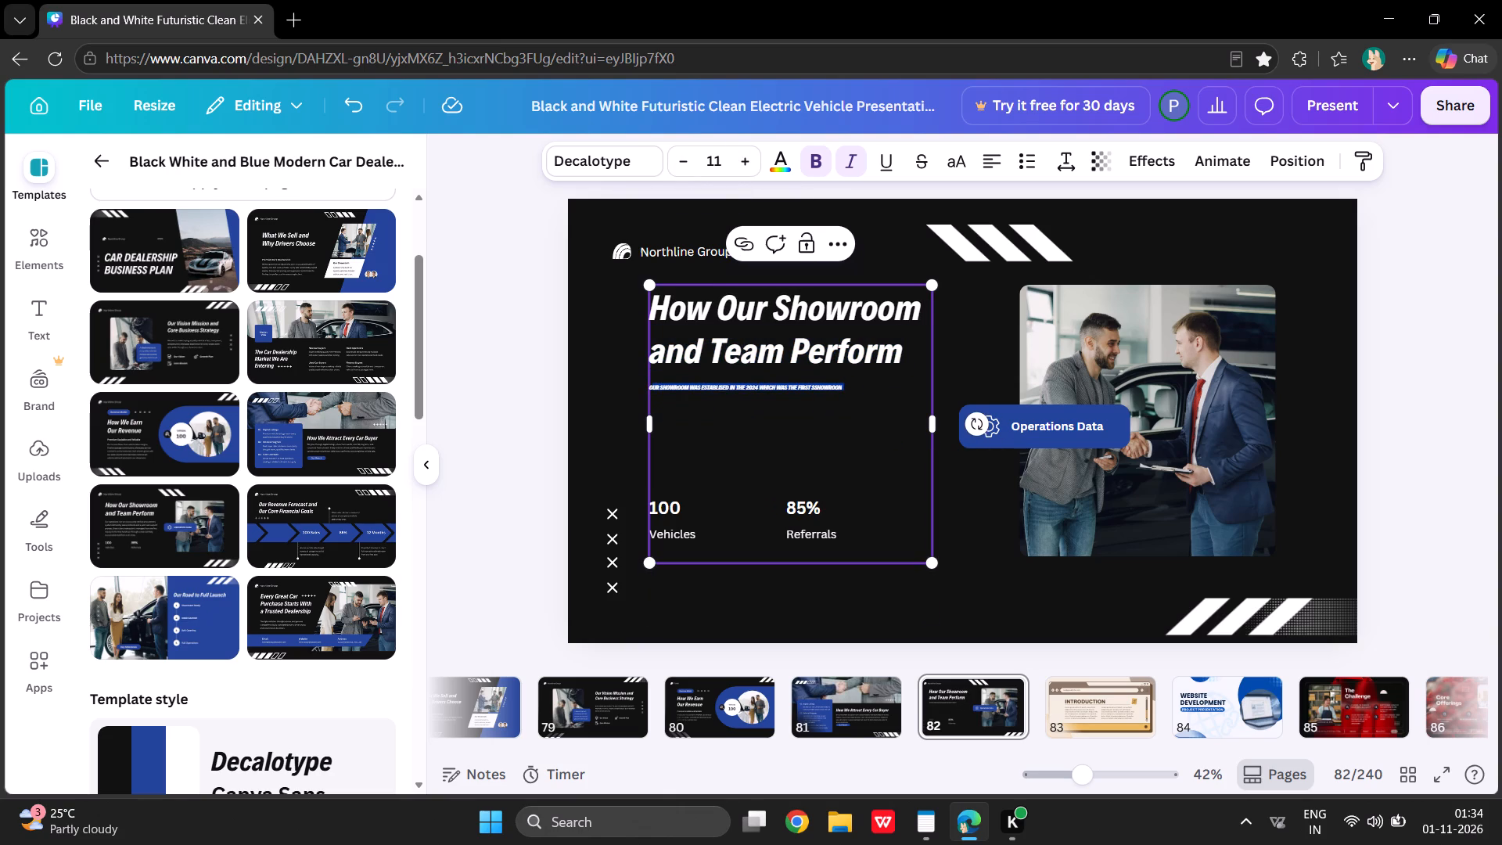
left_click(740, 160)
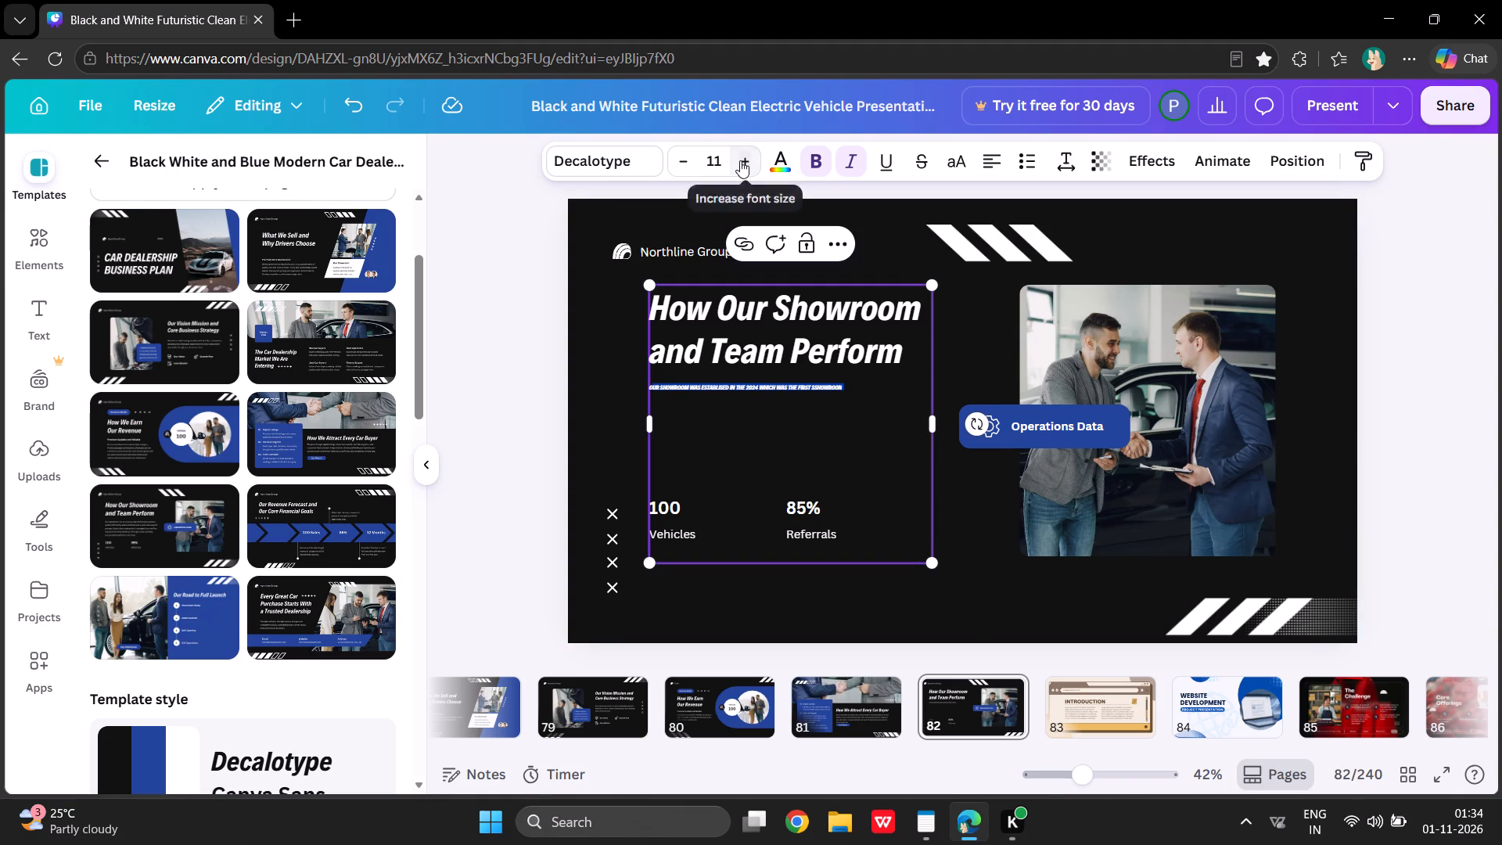
triple_click(740, 160)
triple_click(740, 160)
triple_click(740, 160)
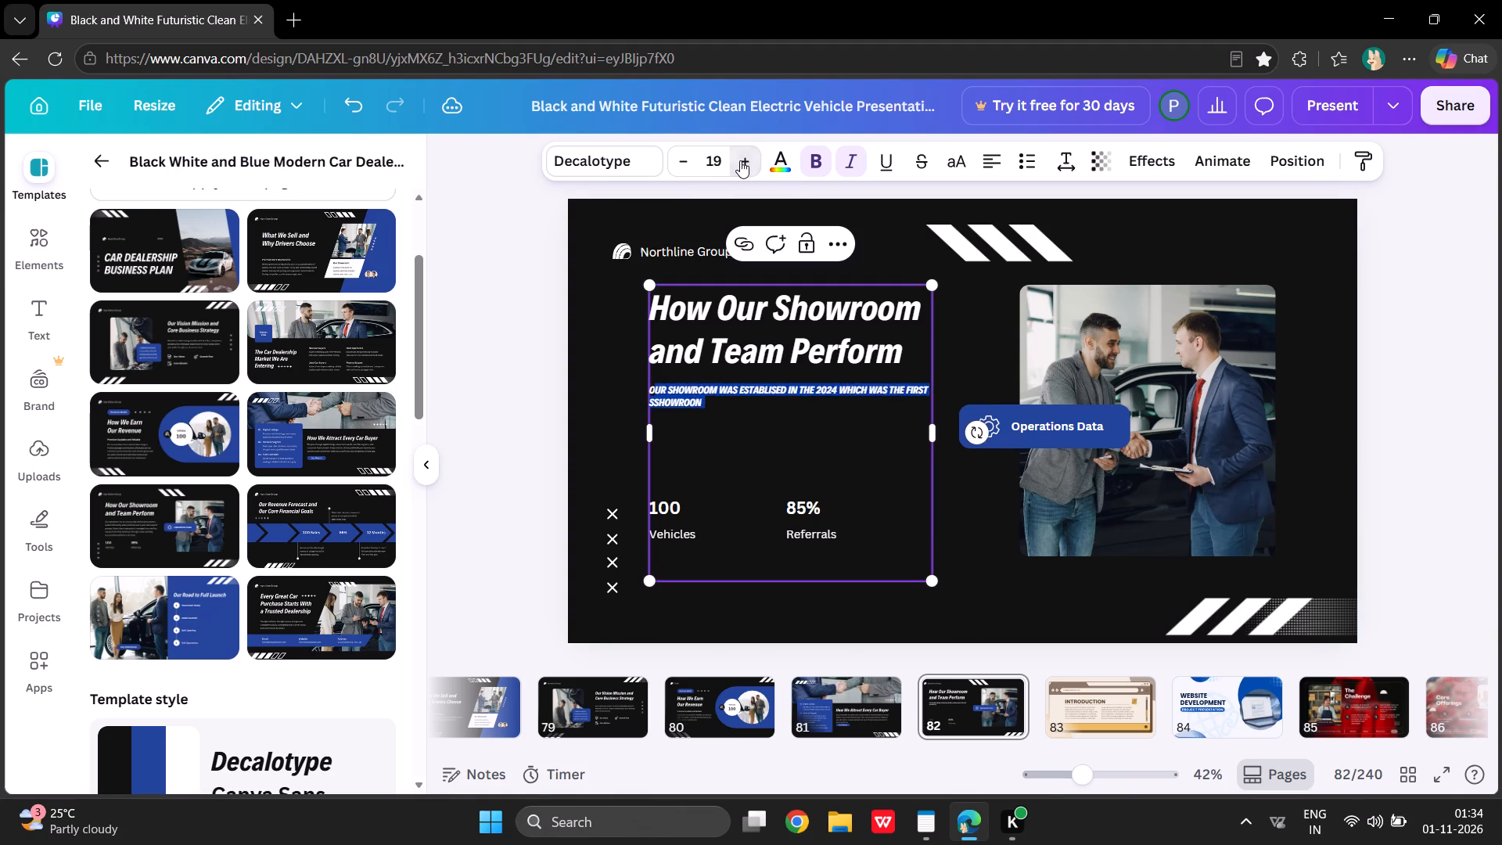
left_click(740, 160)
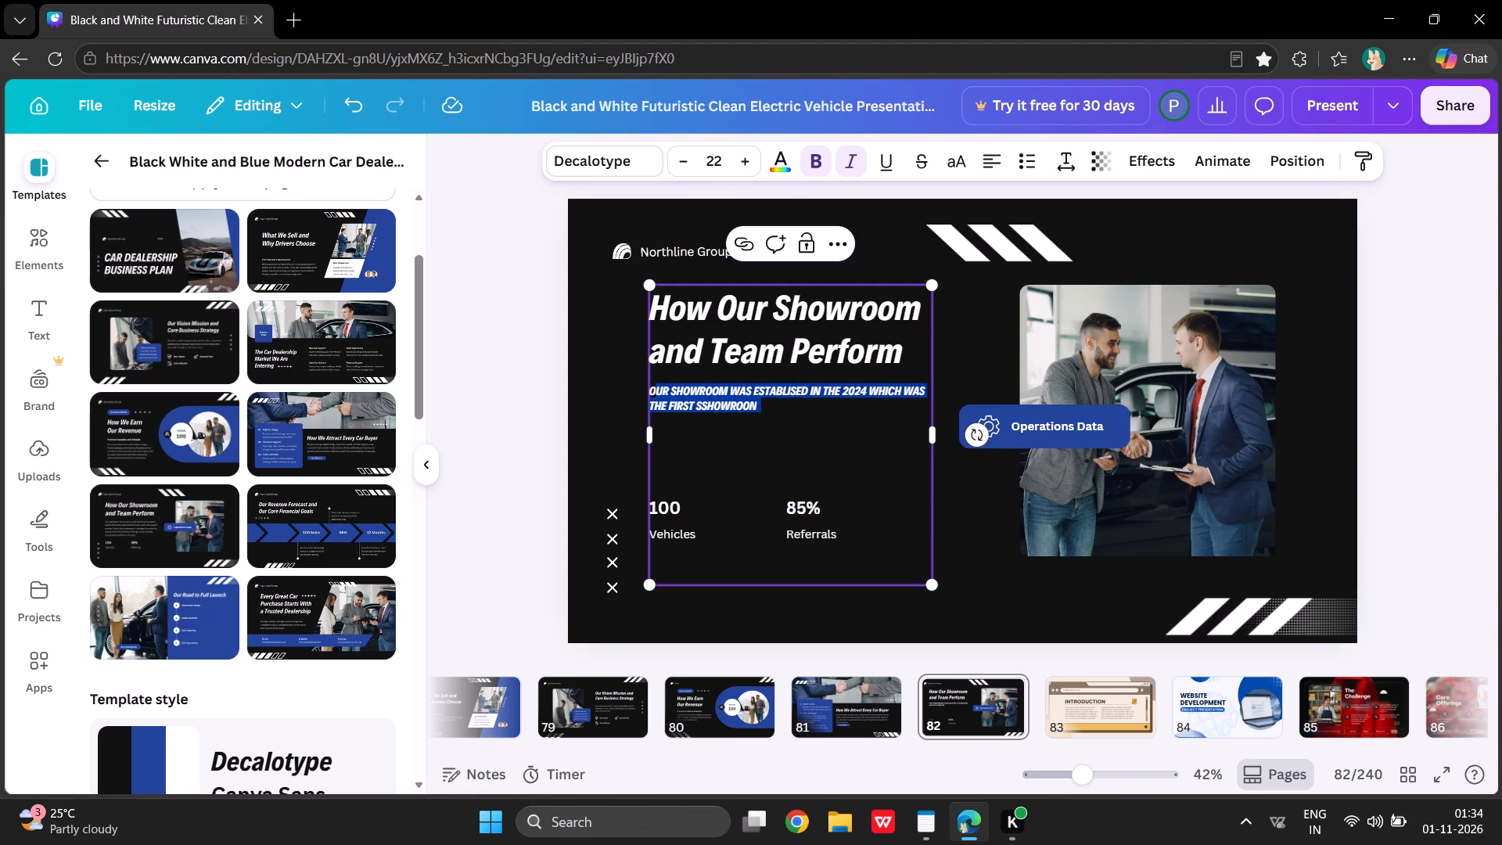
left_click(791, 419)
left_click(791, 418)
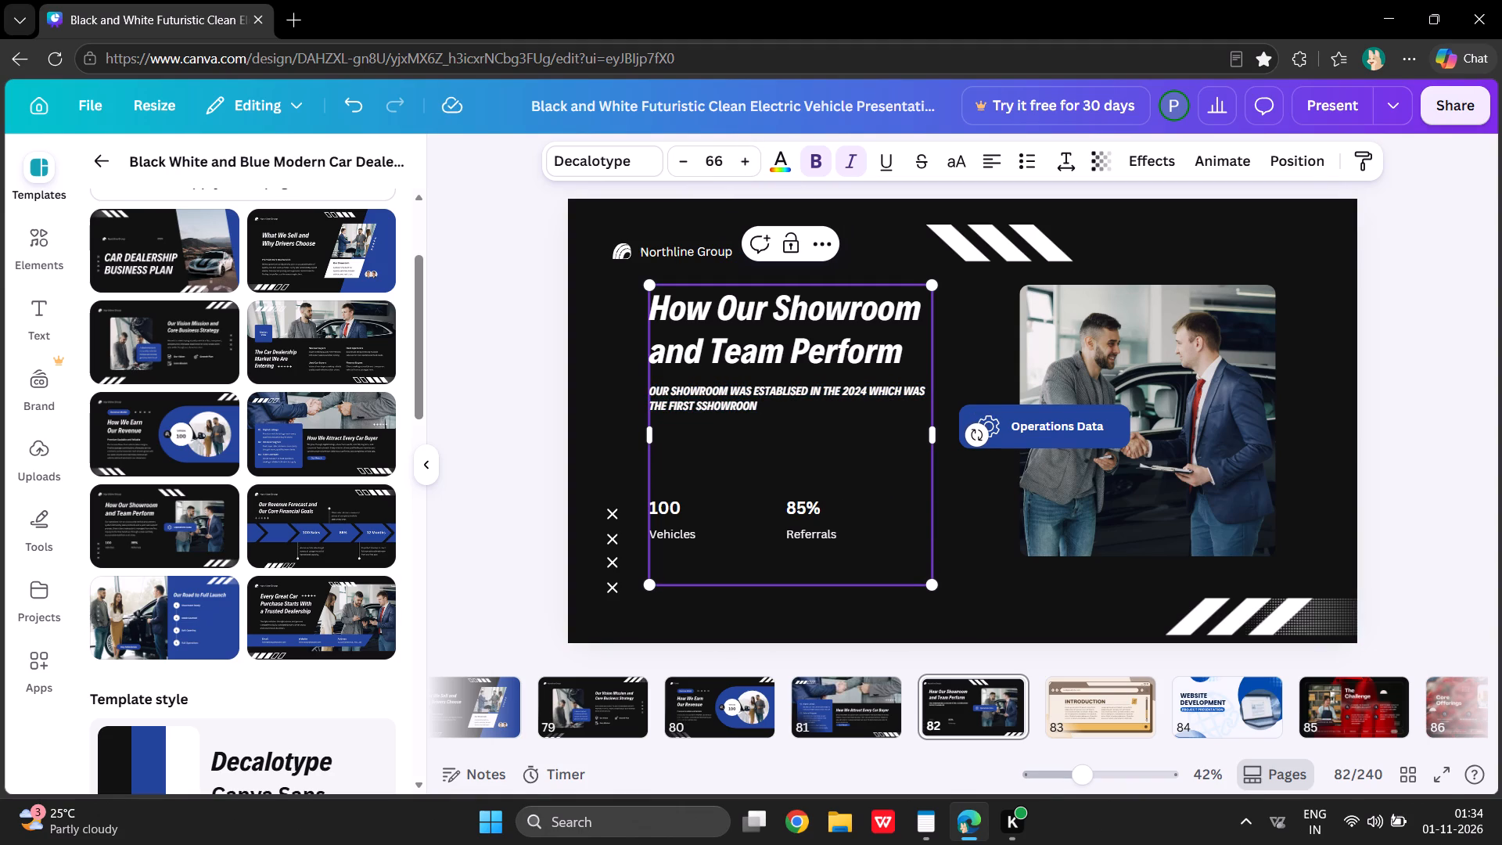
Scale the heading's text box proportionally until the heading's font size is about 67.7.
left_click_drag(931, 584, 900, 503)
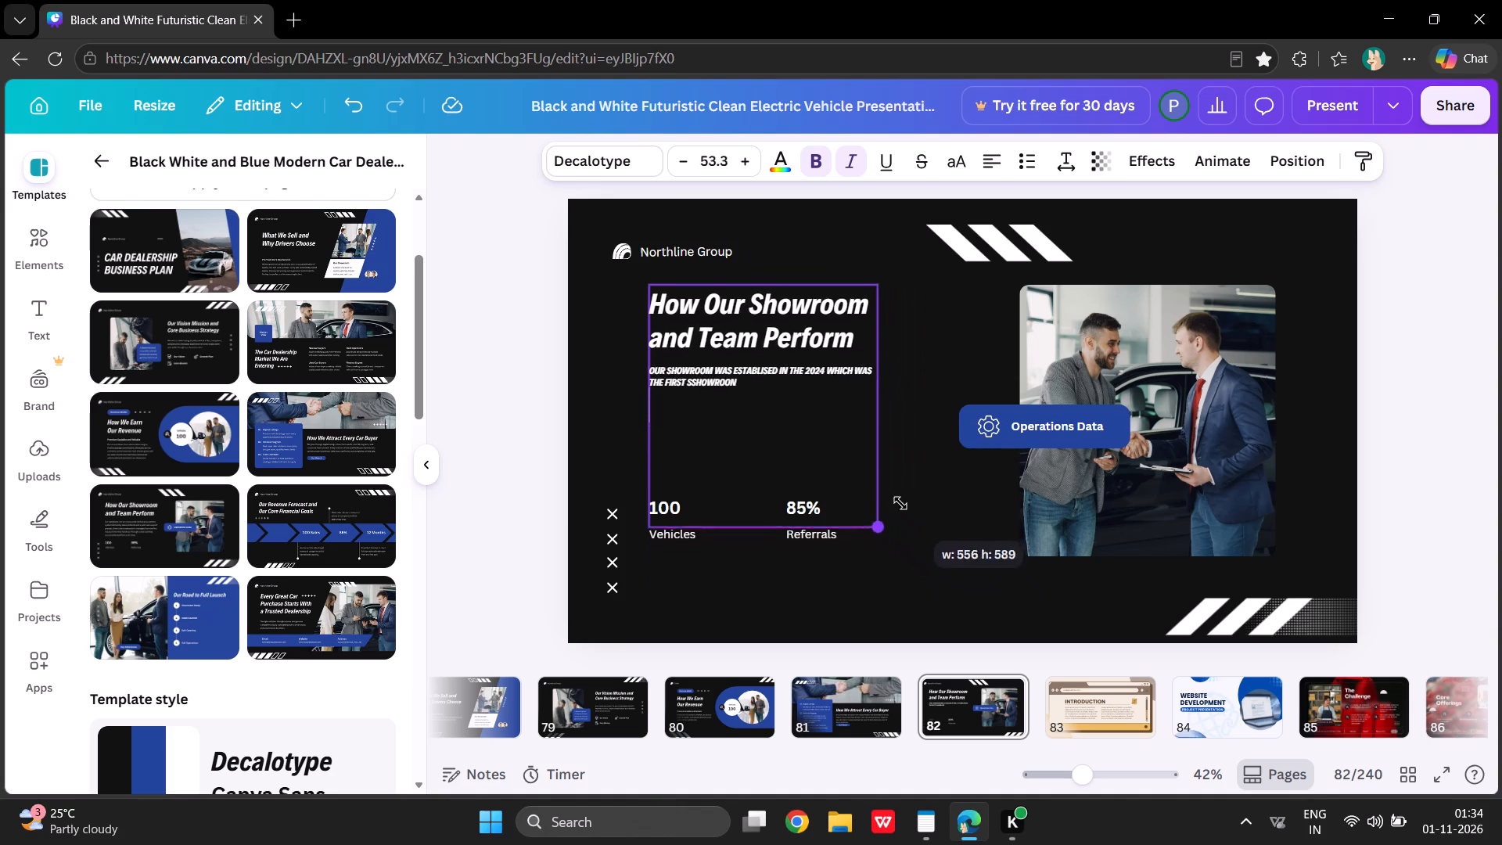
left_click_drag(900, 503, 994, 560)
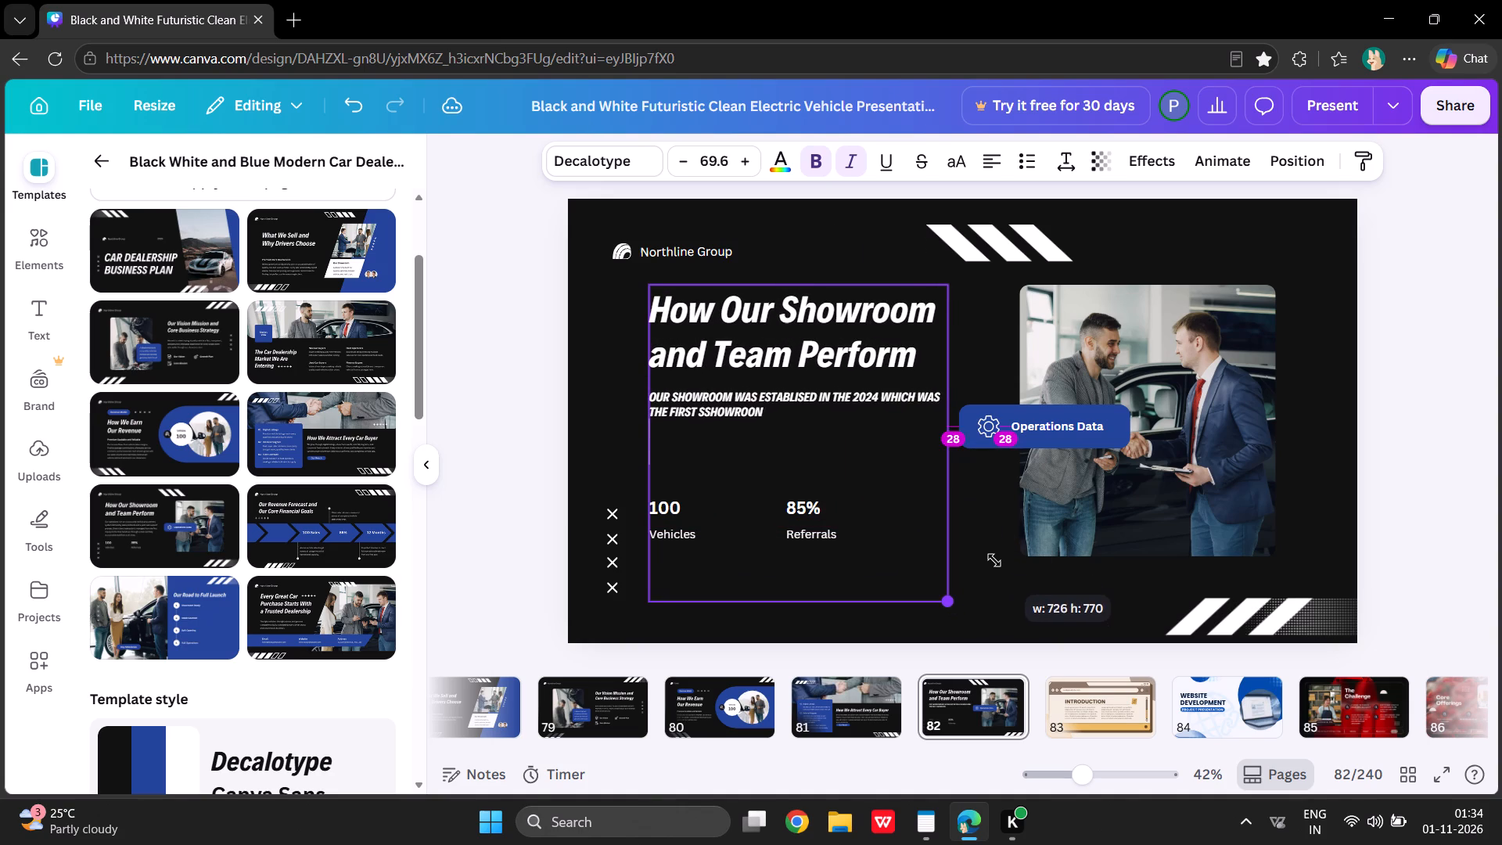
left_click_drag(994, 560, 981, 546)
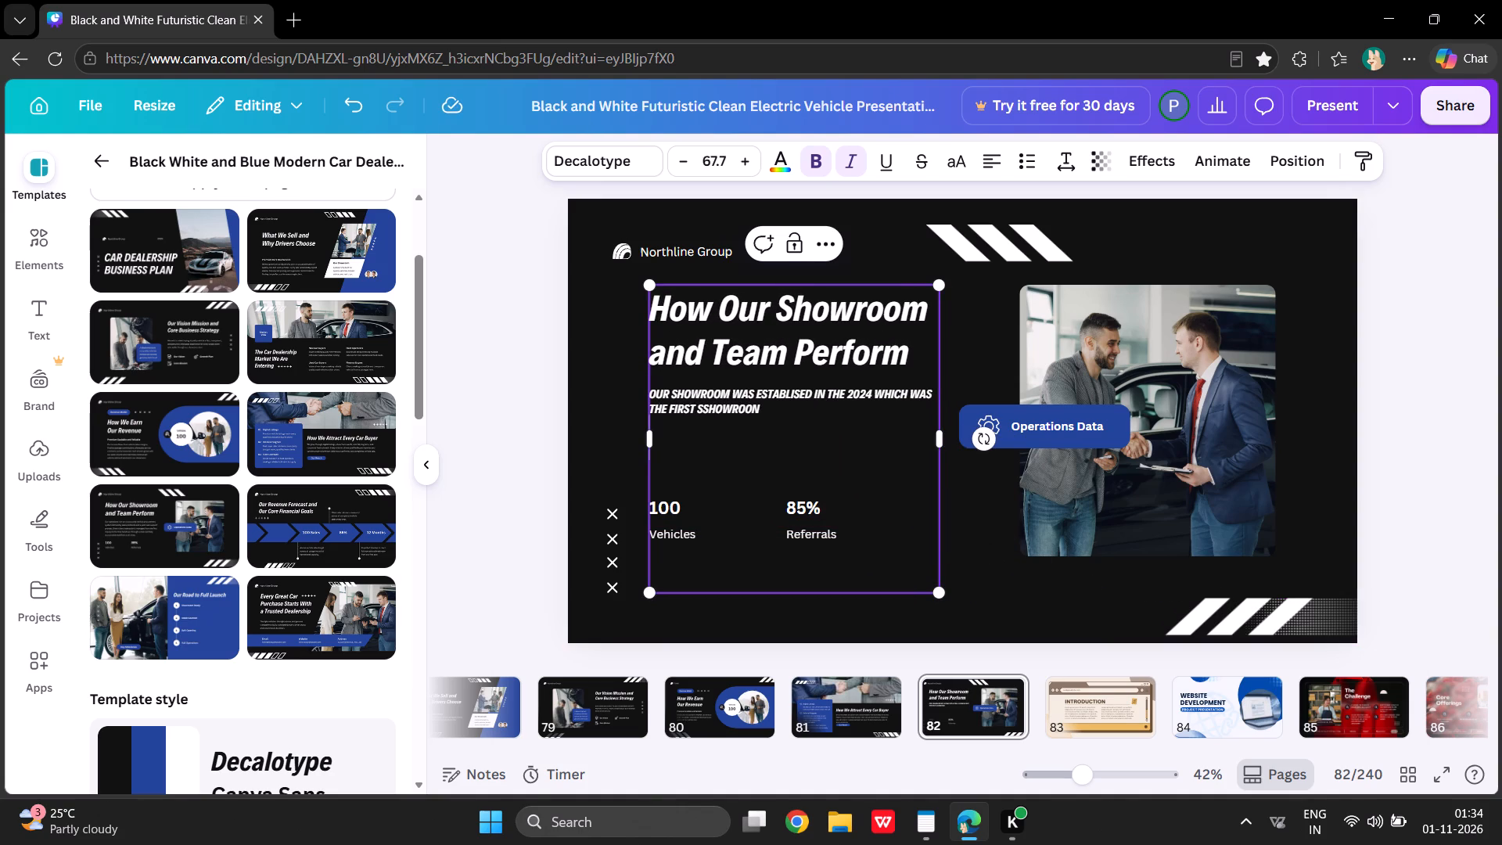
Continue the sentence after "FIRST SSHOWROON" with the text "WITHH ONY 5 MEMBER".
left_click(782, 416)
key("space")
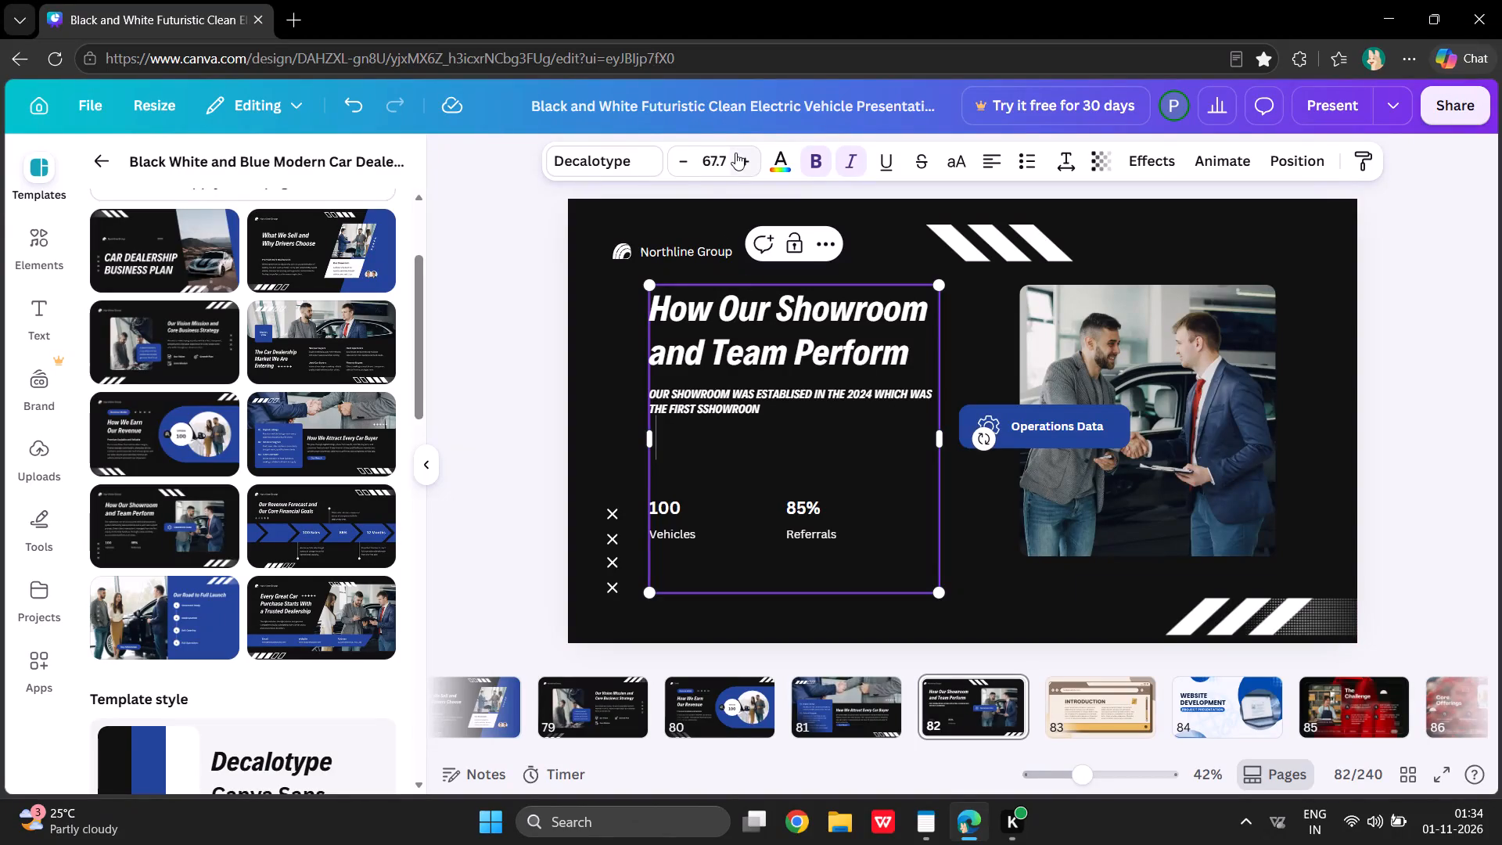
left_click(749, 396)
left_click(767, 415)
left_click(712, 400)
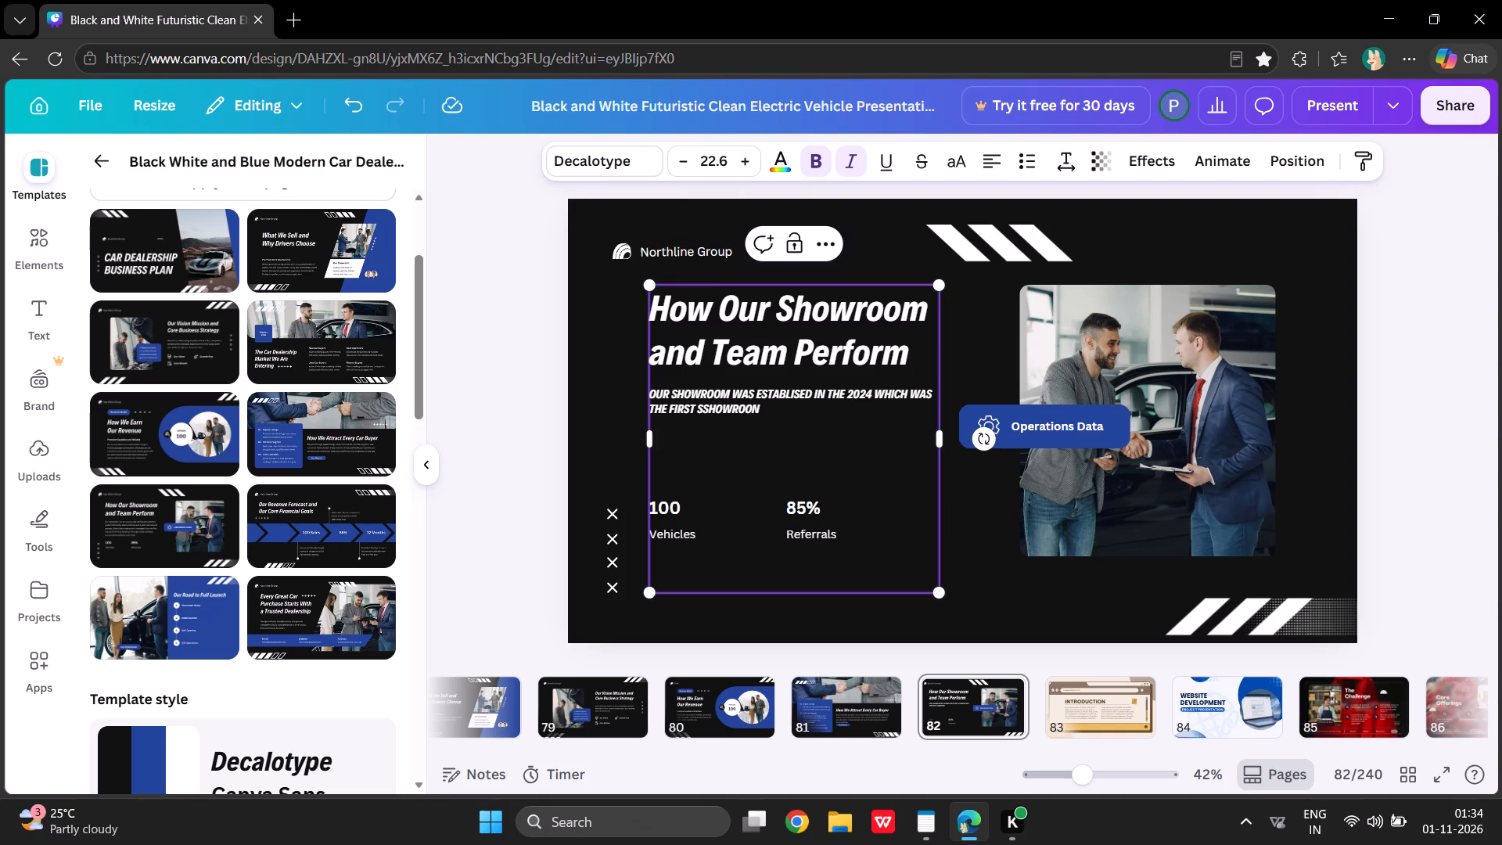
left_click(788, 412)
key("space")
type("WIT")
key("space")
key("BackSpace")
type("HH ON")
type("Y")
key("space")
key("7")
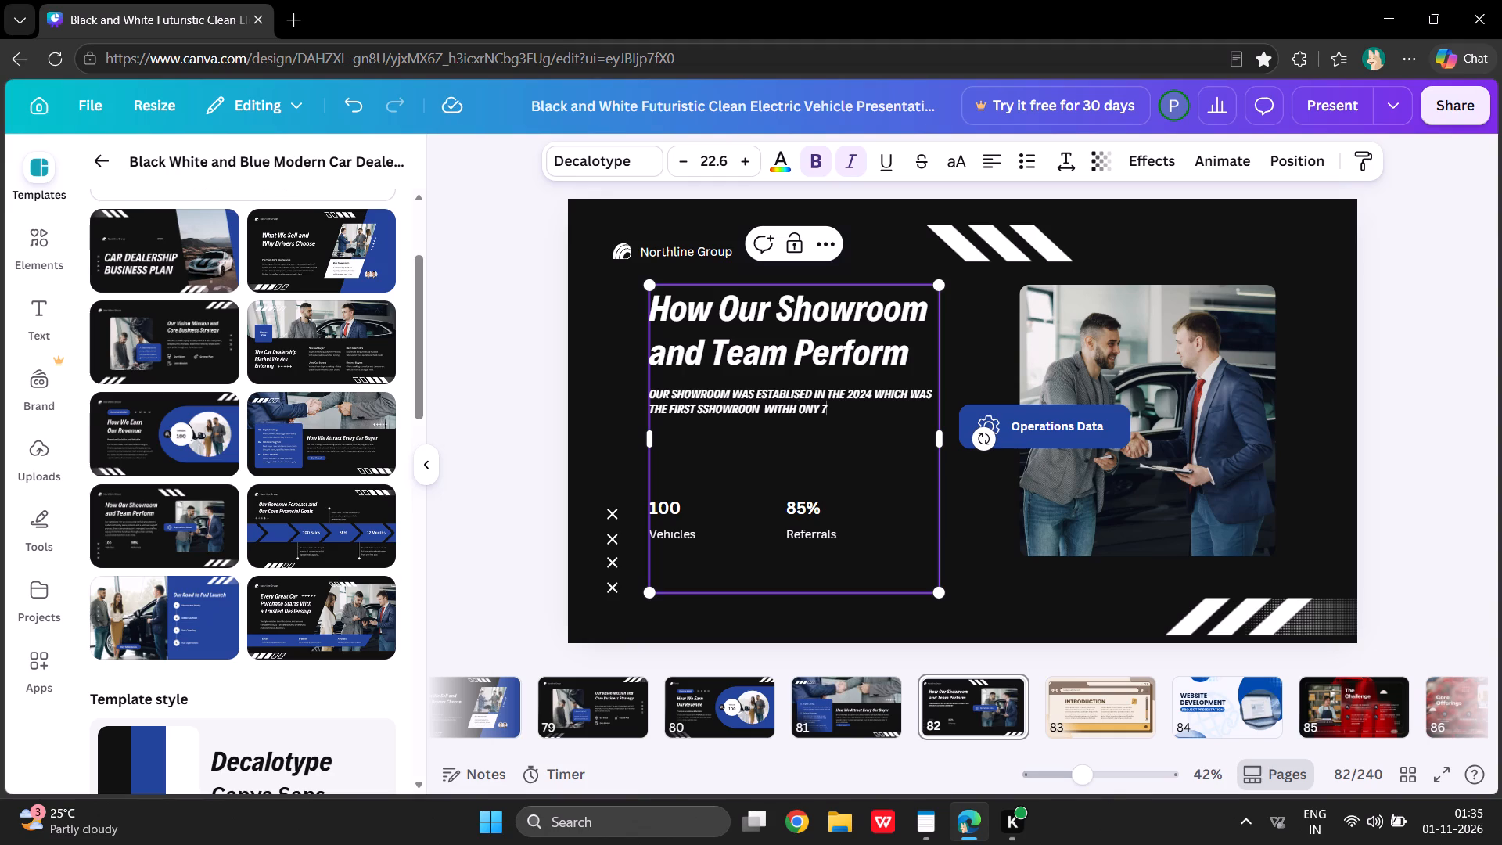
key("BackSpace")
type("5")
key("space")
type("MEMBER")
key("space")
Continue the sentence below the showroom heading with the text "AND KNOW WE HAVE 878 MEMBER IN OUR BUSSINESS".
type("AND N")
key("BackSpace")
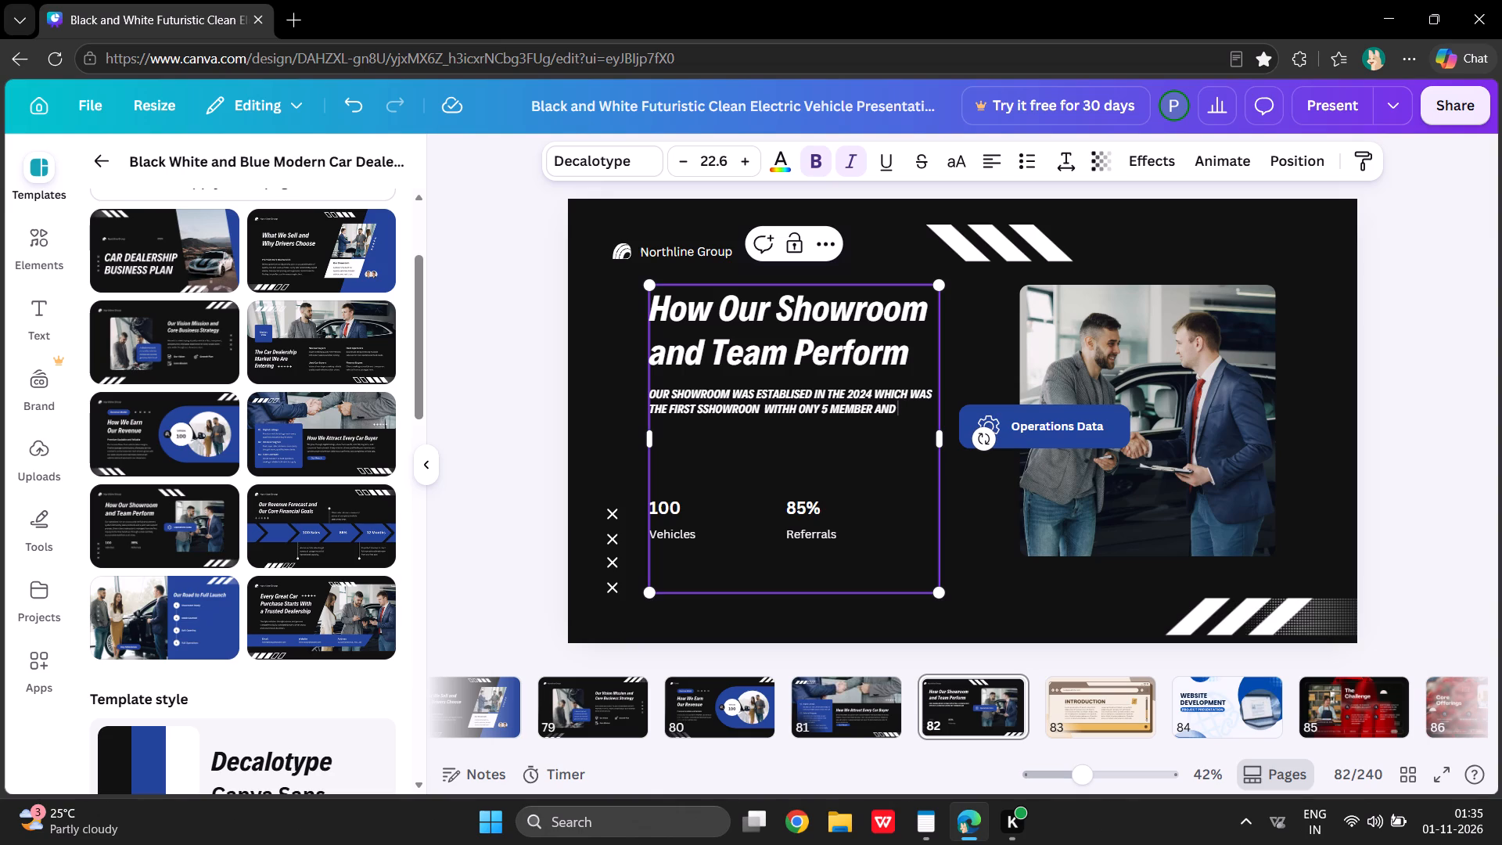
type("KNOW WE HAVE")
key("space")
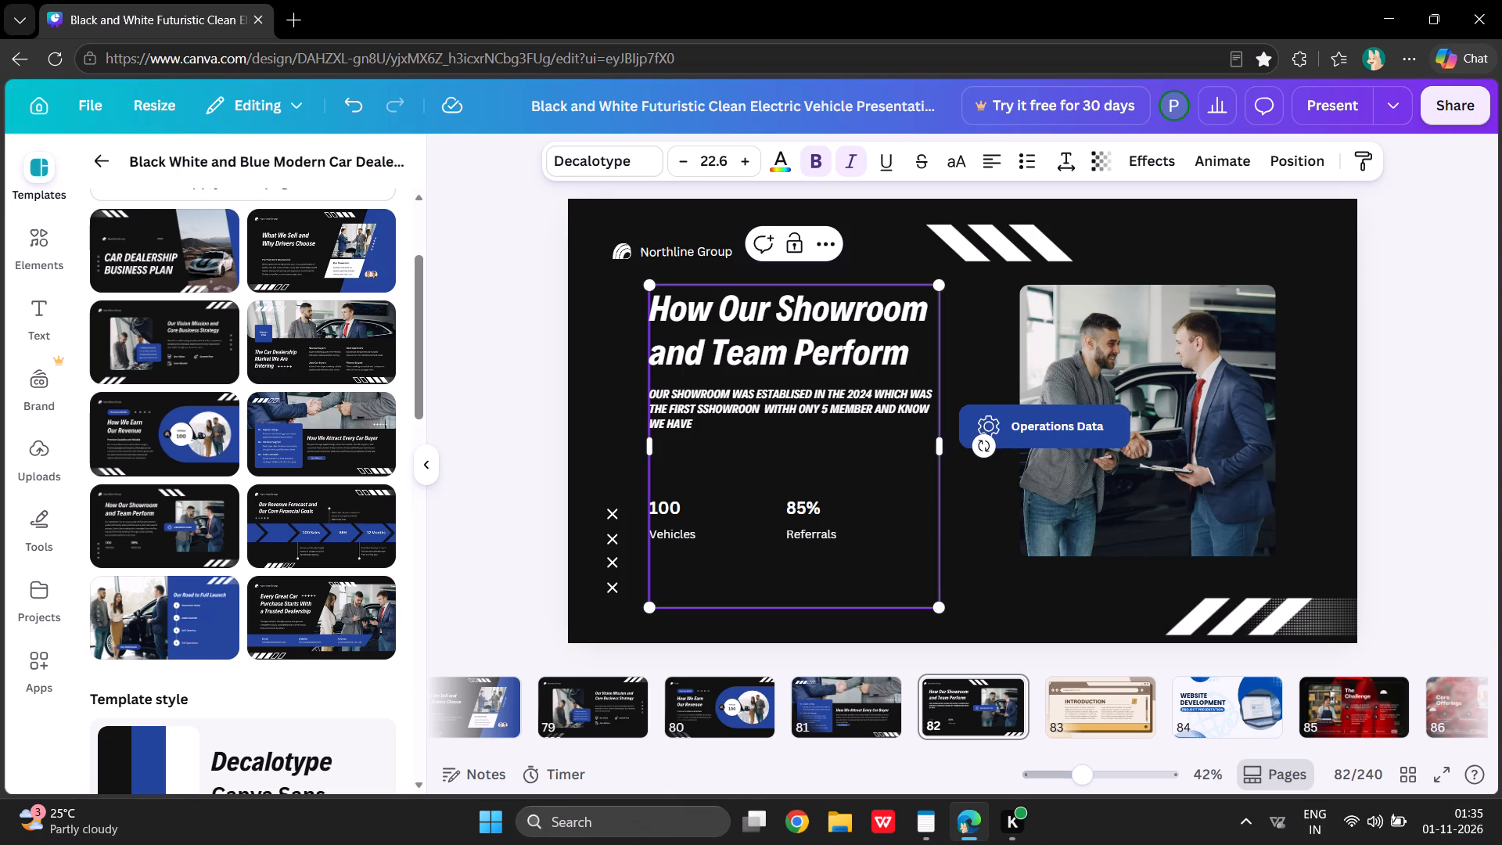
type("878")
key("space")
key("space")
type("MEMBER IN")
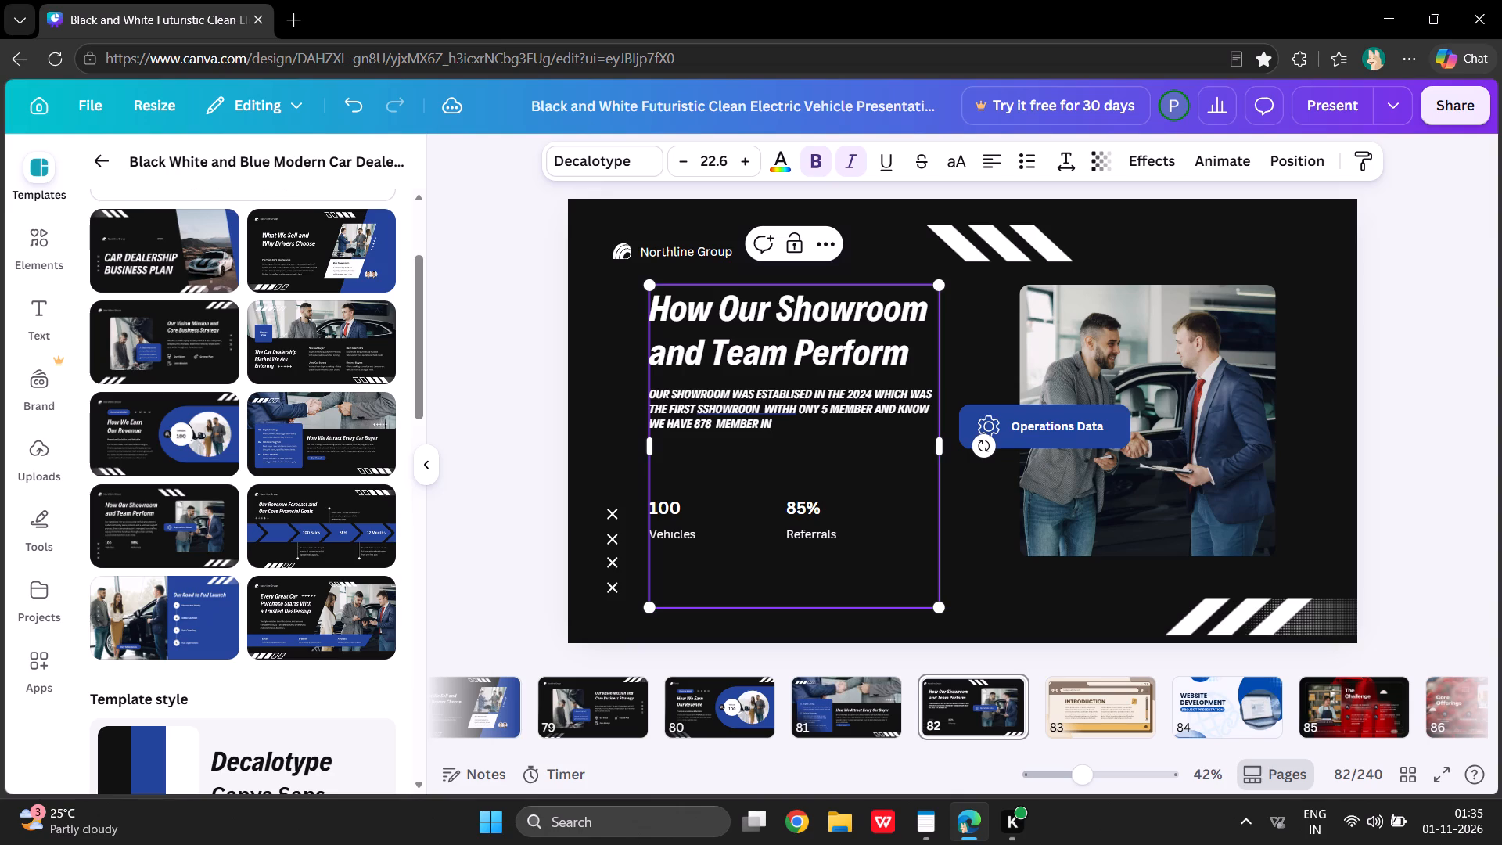
key("space")
type("OUR BUSSINESS")
key("space")
Finish the sentence below the showroom heading with the text "WHERE ALL AROUND THEE WORD".
type("WHERE")
key("space")
type("ALL")
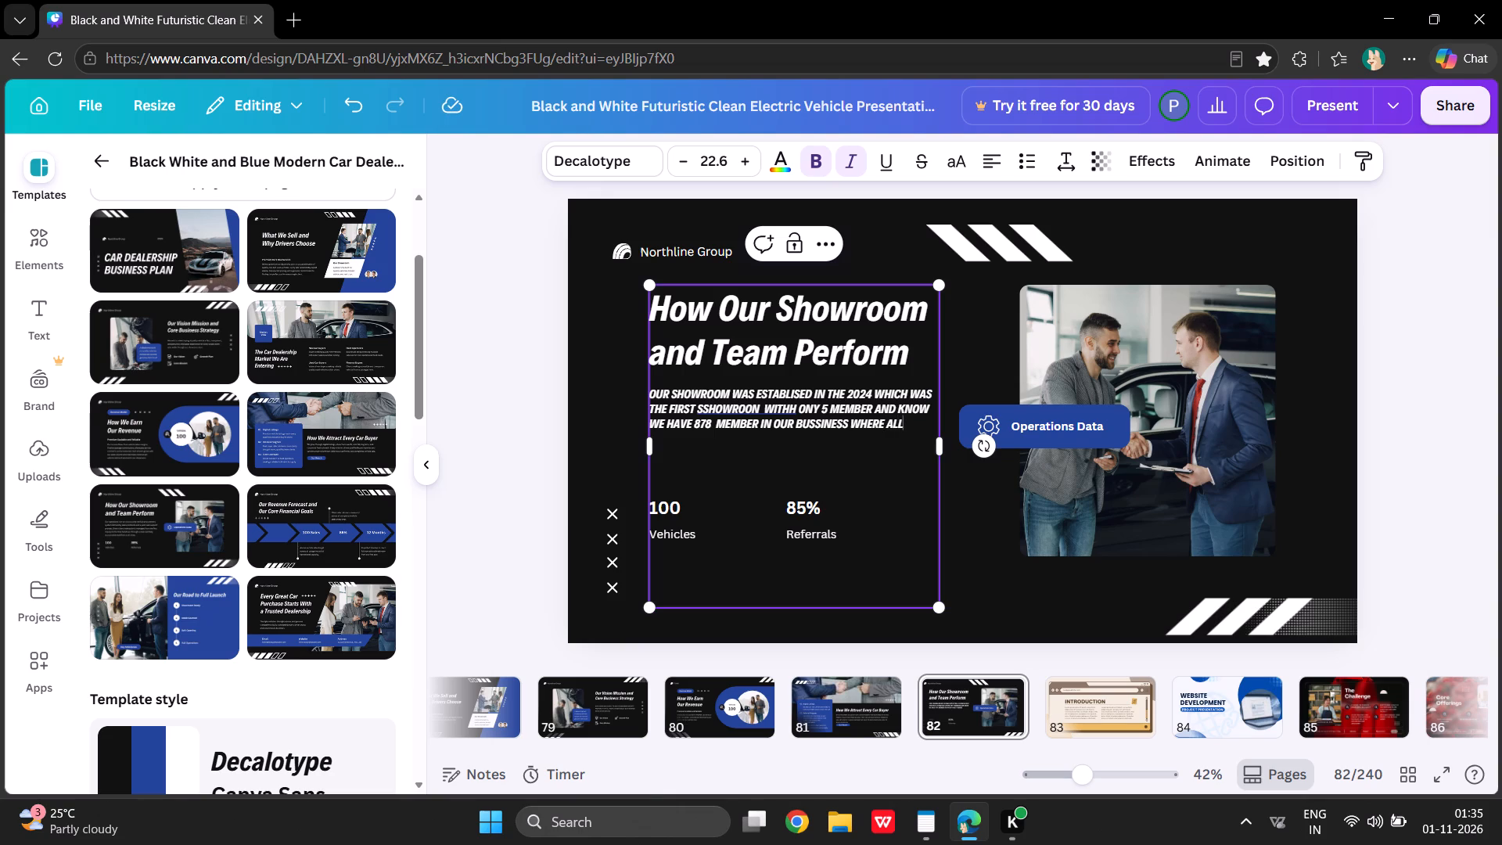
key("space")
type("AROUND THEE")
key("space")
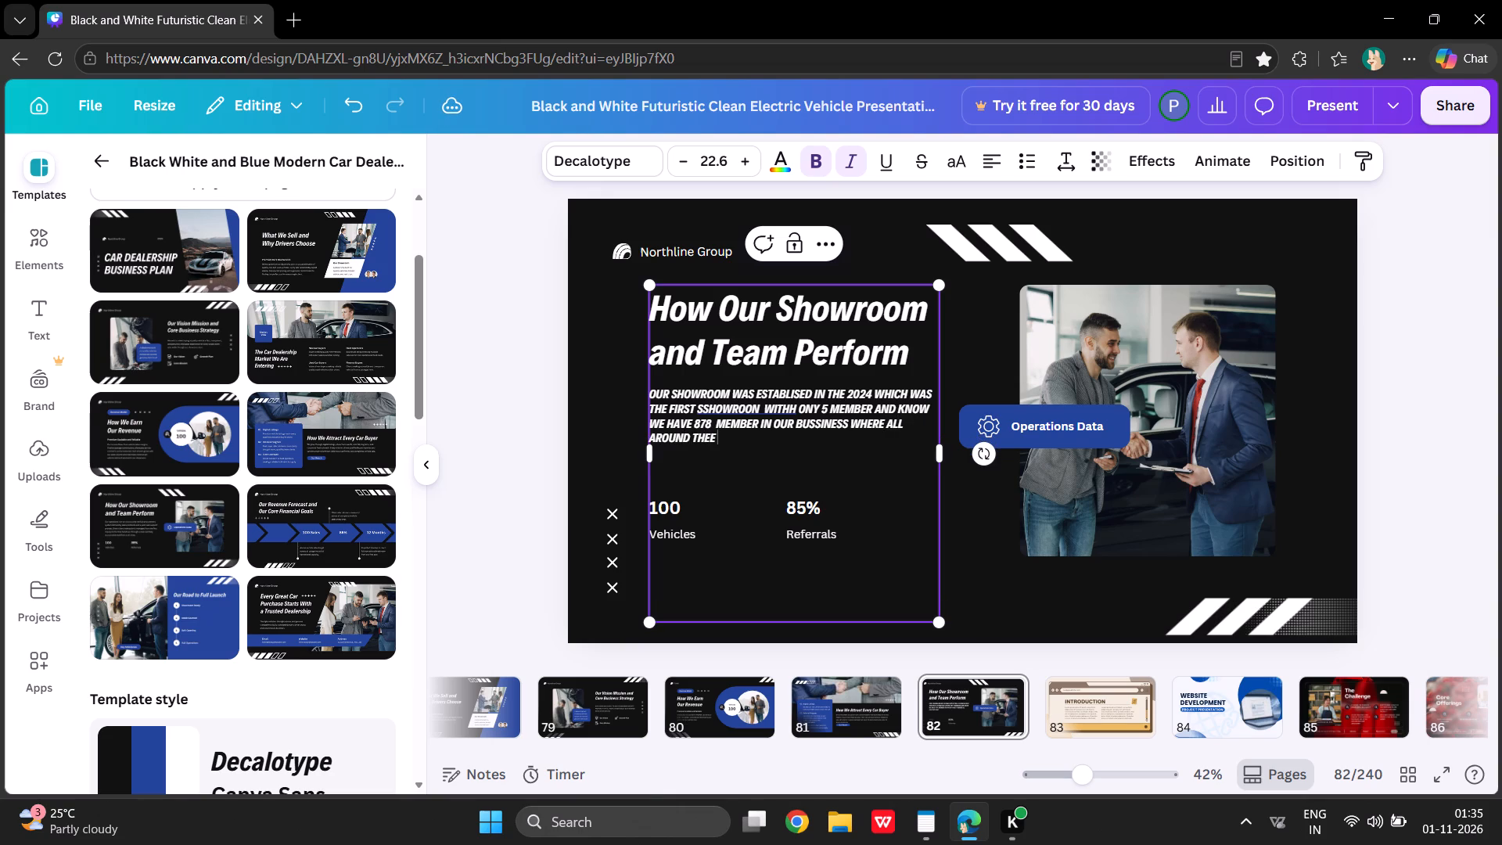
type("WORD")
key("space")
Try to clear the 85% figure above "Referrals", deleting a blank line at the end of the heading's text box.
left_click(812, 505)
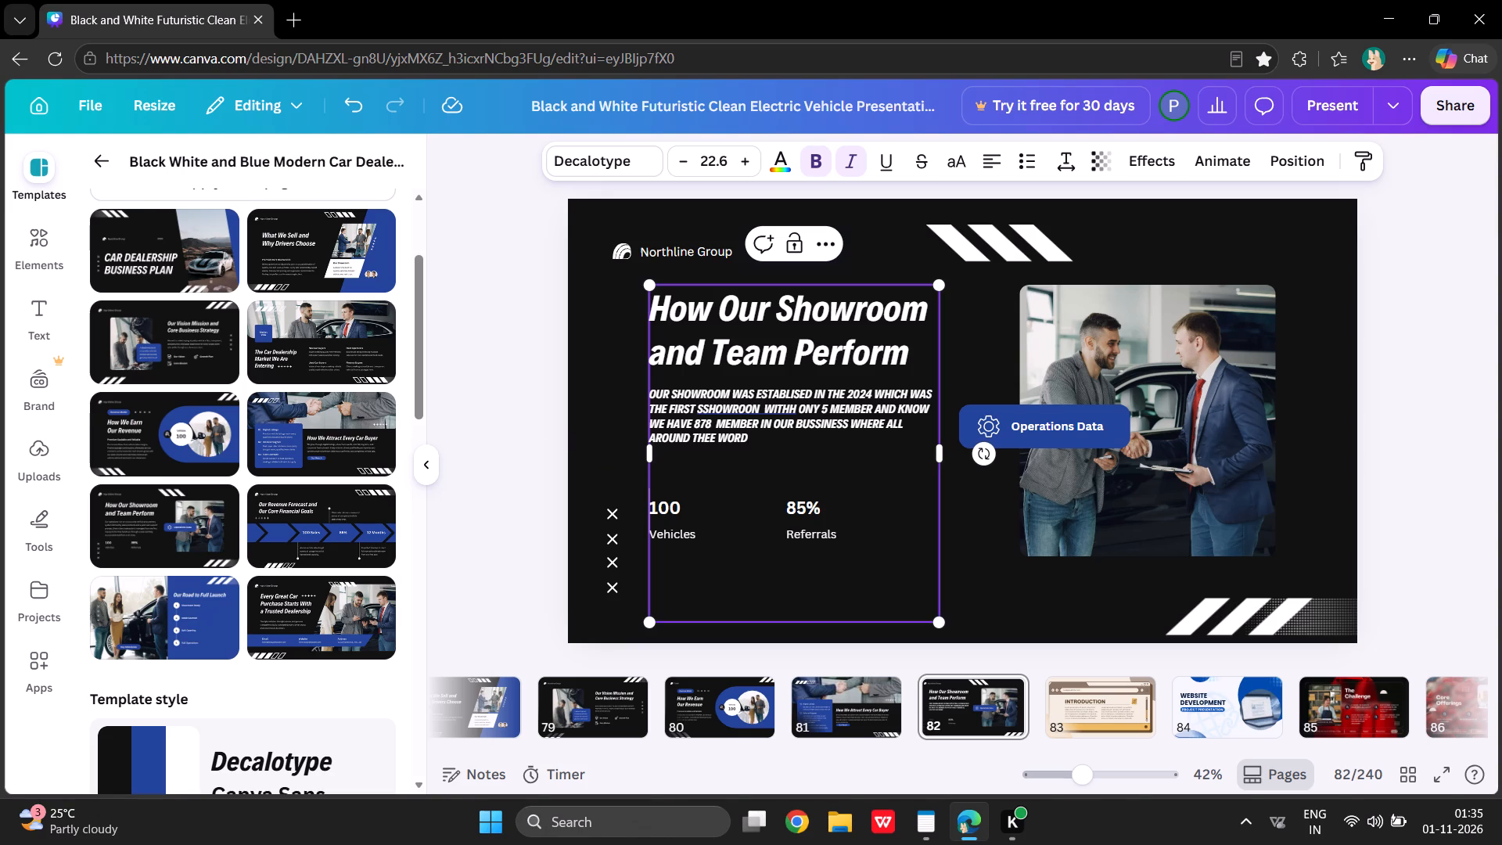
double_click(807, 505)
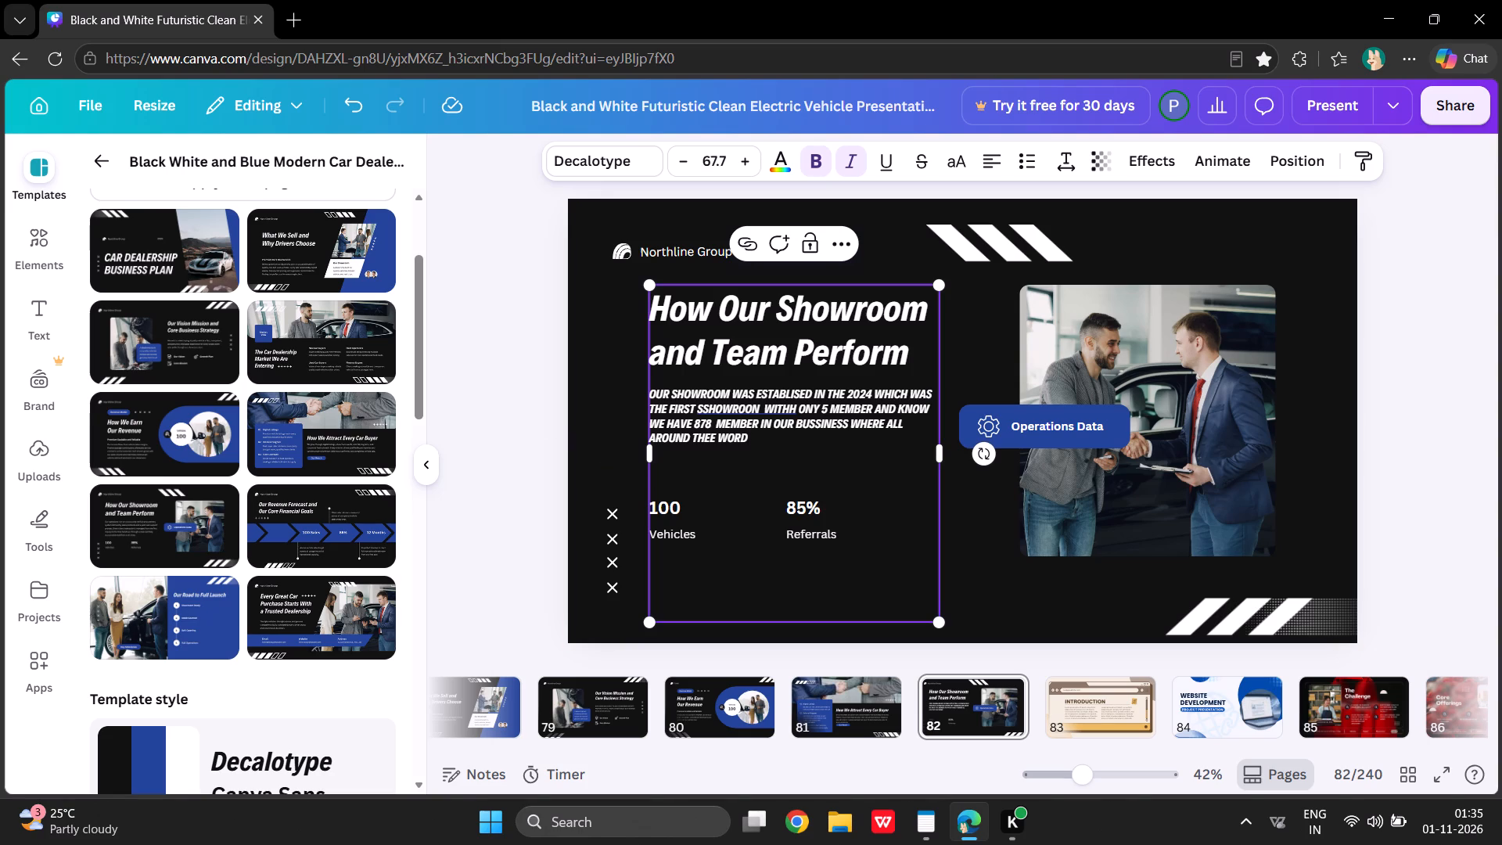
double_click(804, 506)
triple_click(804, 506)
key("Escape")
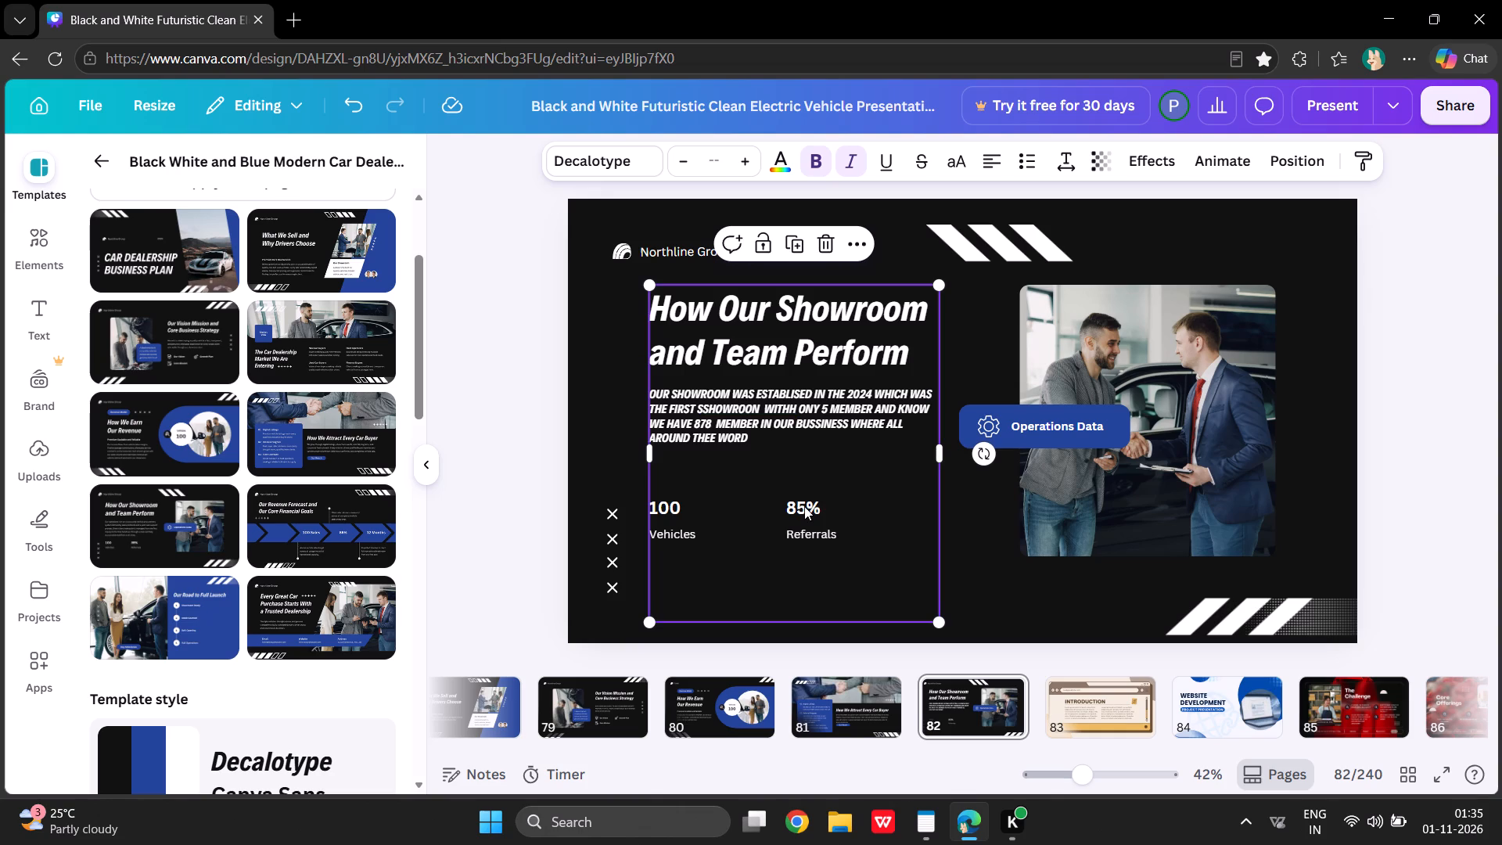
key("Escape")
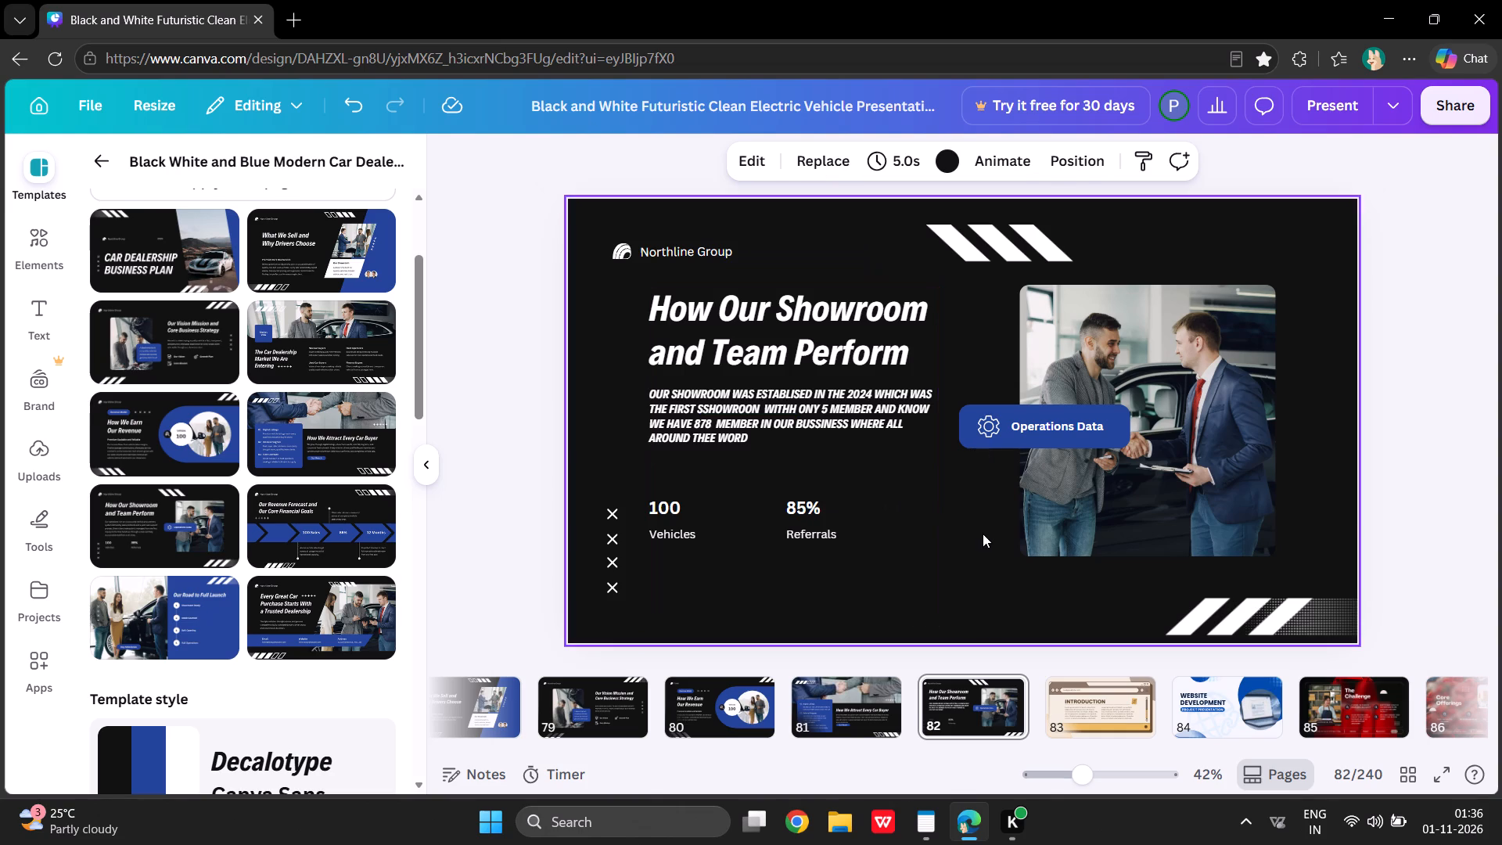
double_click(798, 513)
double_click(805, 510)
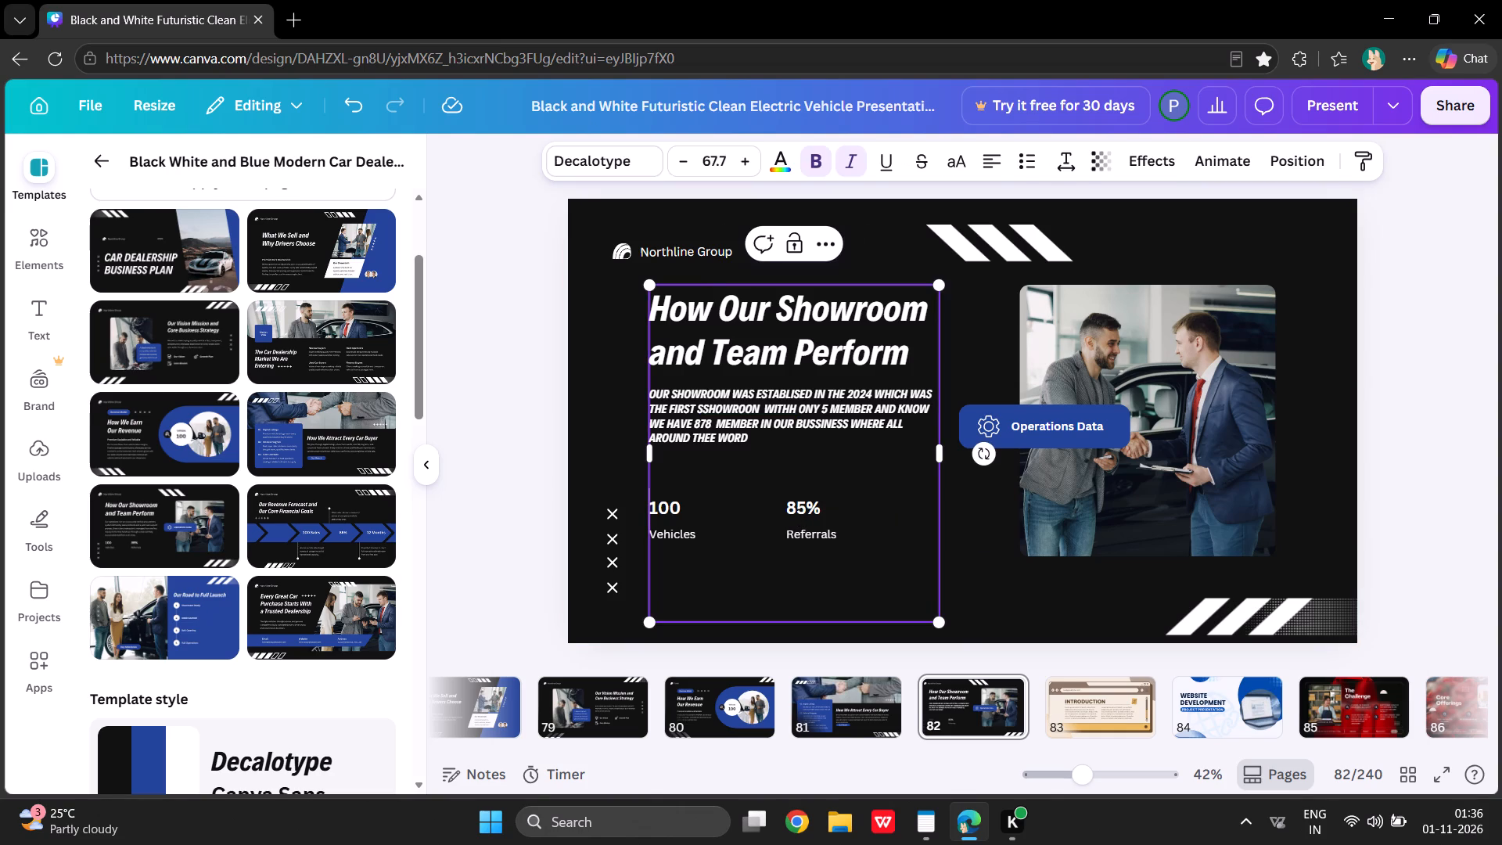
triple_click(805, 510)
left_click(805, 510)
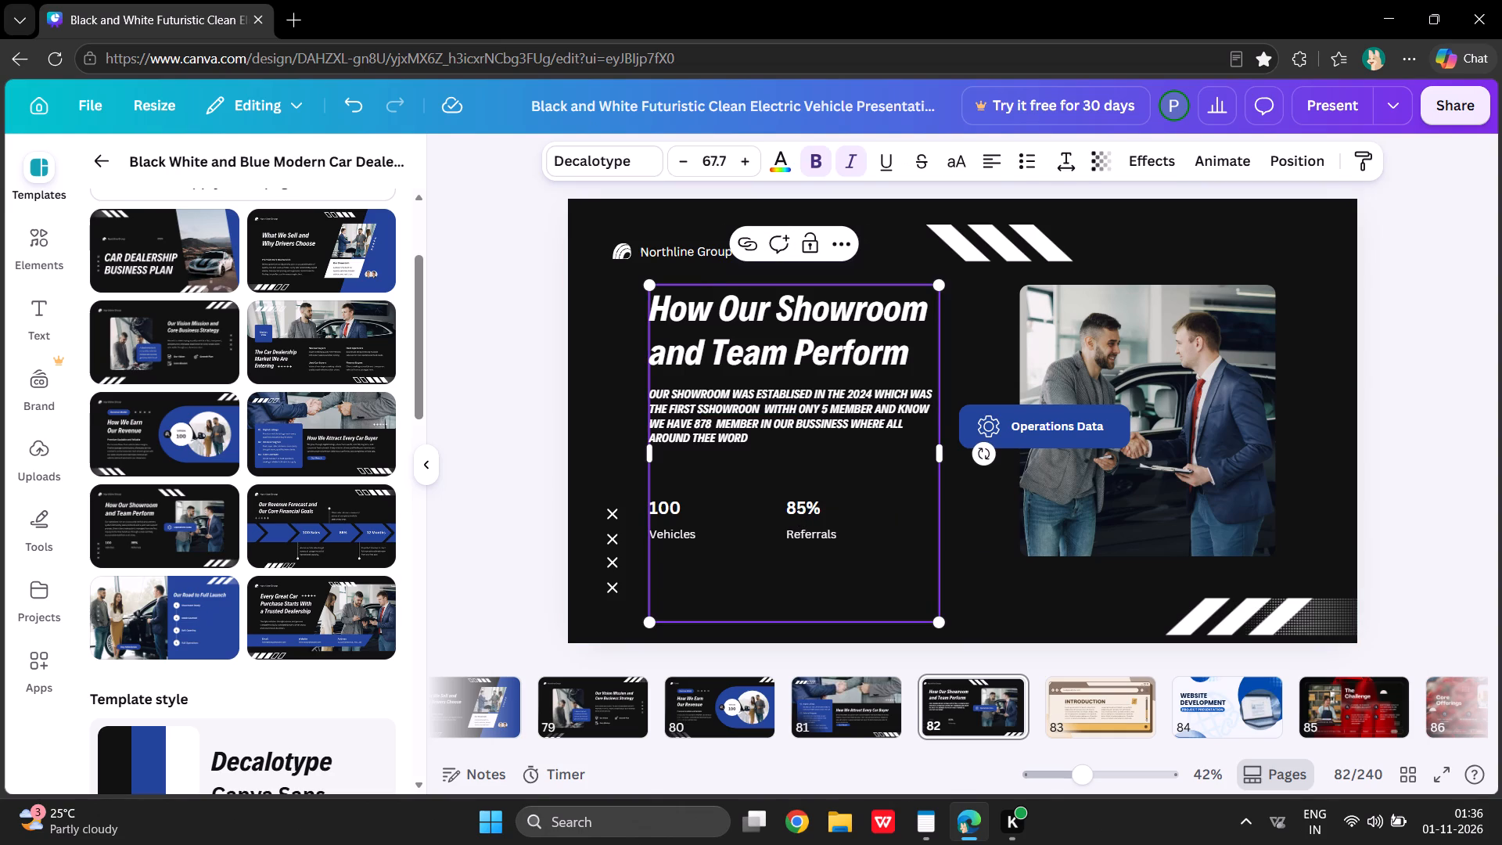
key("BackSpace")
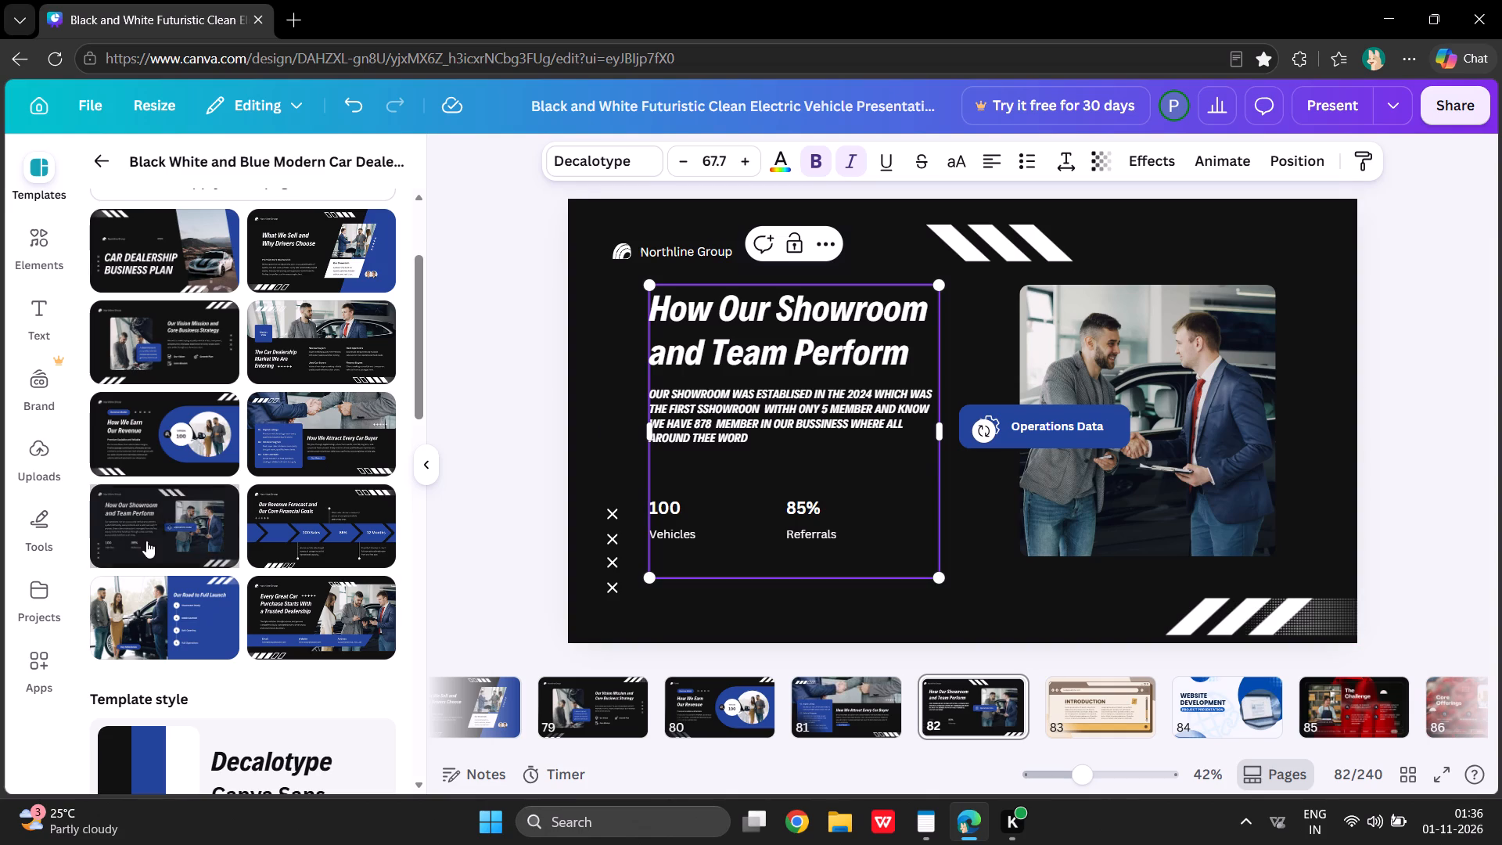
Add the template page "Our Revenue Forecast and Our Core Financial Goals" after the showroom and team page.
left_click(325, 532)
left_click(825, 495)
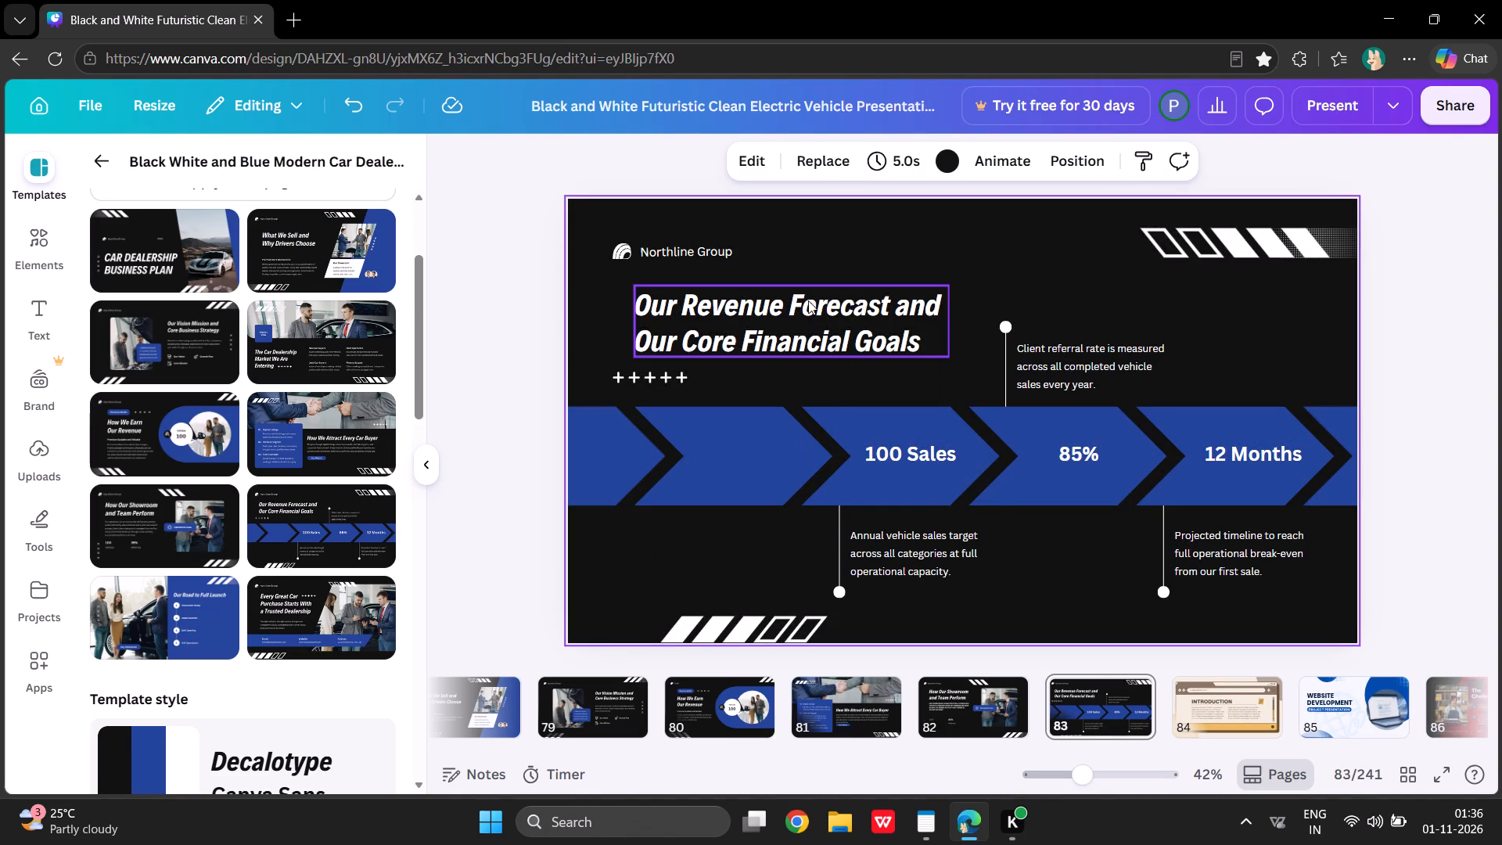
Replace the company name "Northline Group" on the revenue forecast page with "THAR".
double_click(697, 248)
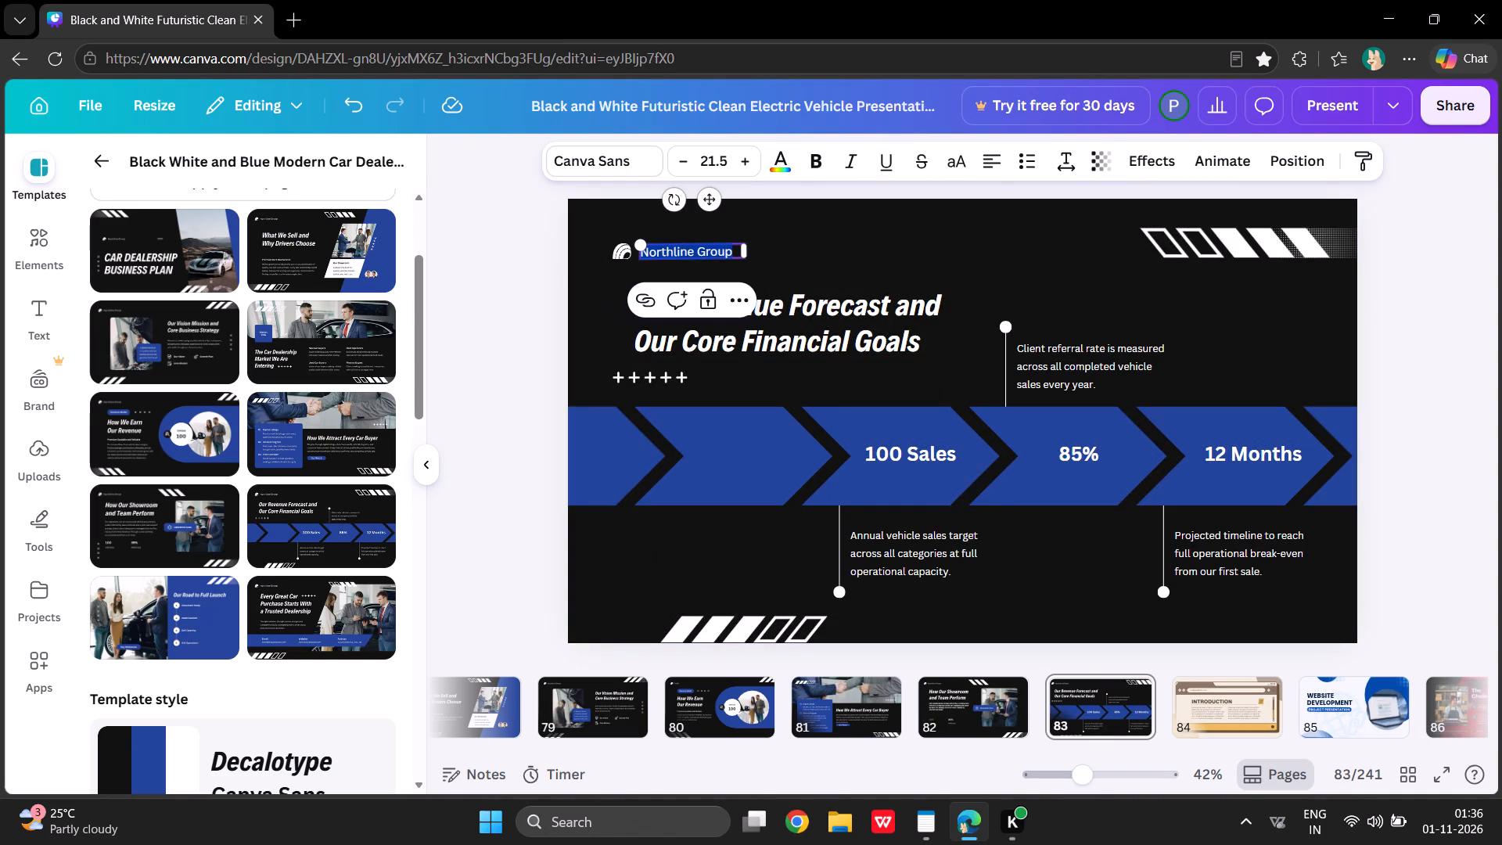
key("BackSpace")
type("THAARR")
key("BackSpace")
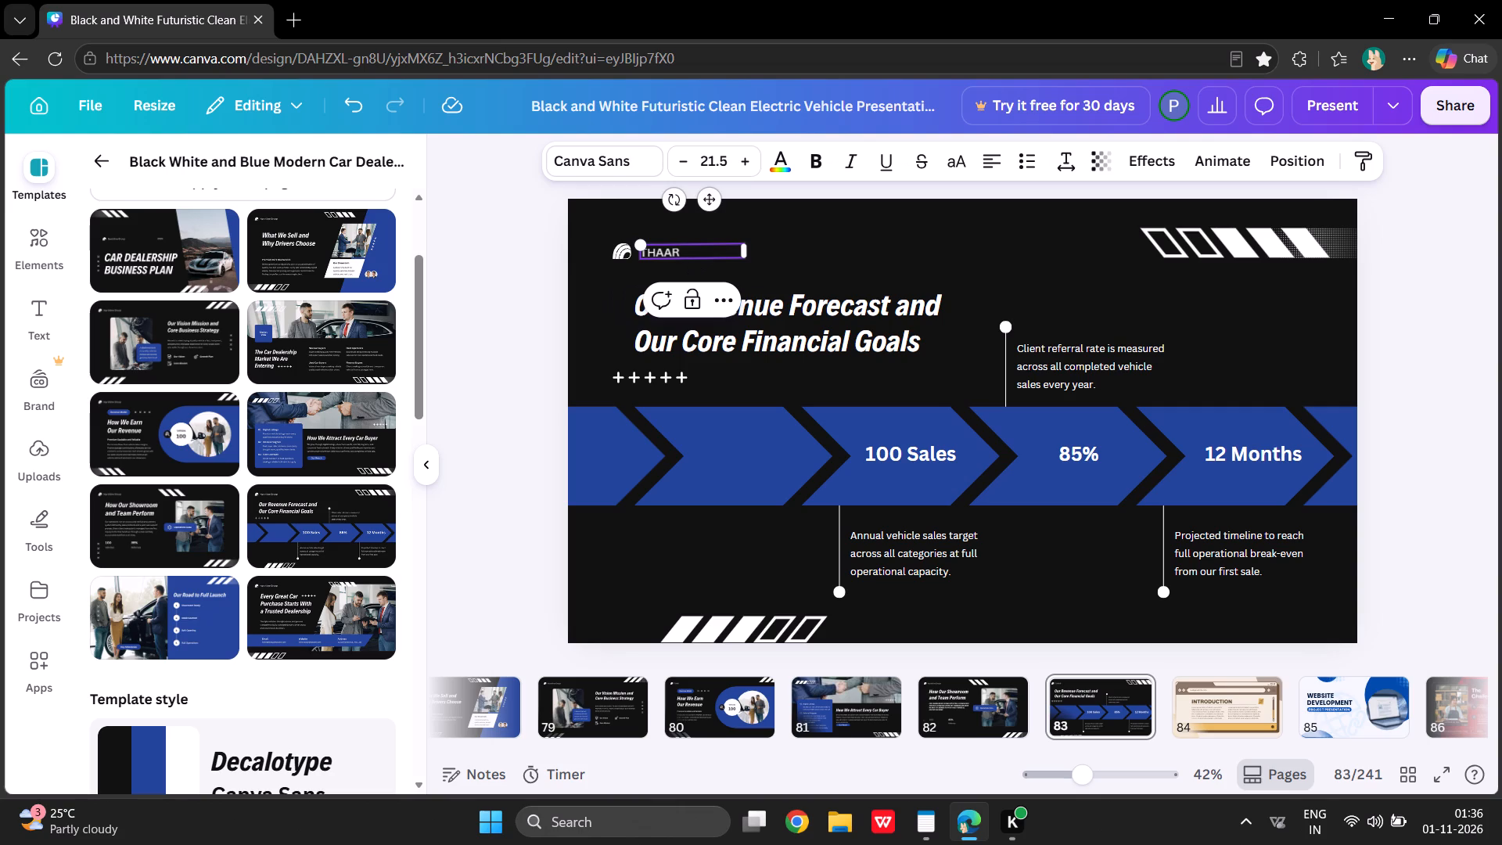
key("BackSpace")
key("BackSpace")
key("r")
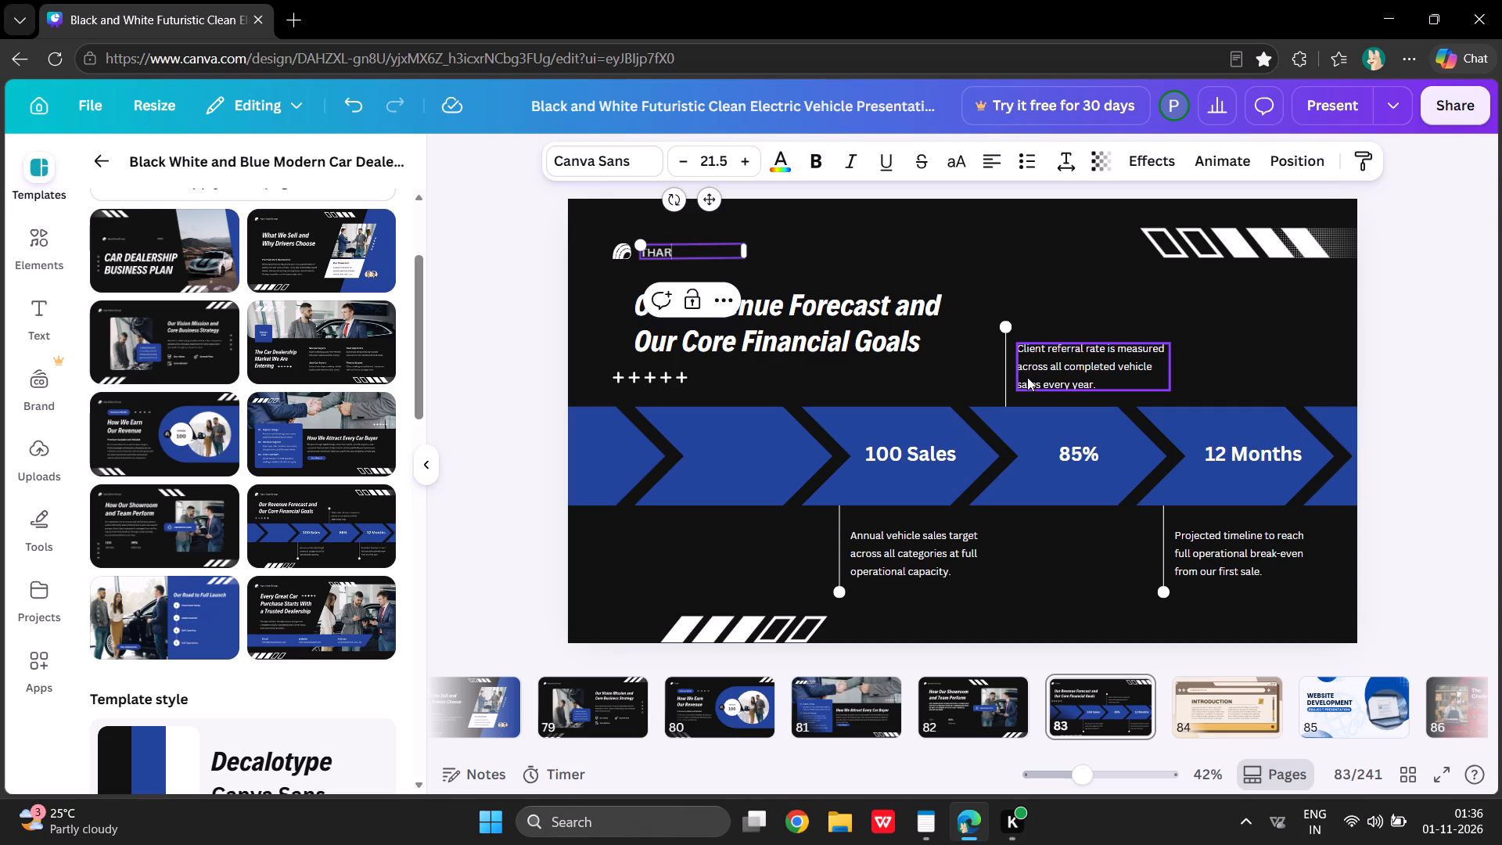
Replace the description under "100 Sales" with "ANNUAL VEHICLEE WASS LISTED THE CAR ITO CAR RENTALL WAS PROVIDED".
double_click(978, 556)
key("BackSpace")
type("ANNUAL VEHICE")
key("BackSpace")
type("LEE WASS LISTED THE CAR R")
key("BackSpace")
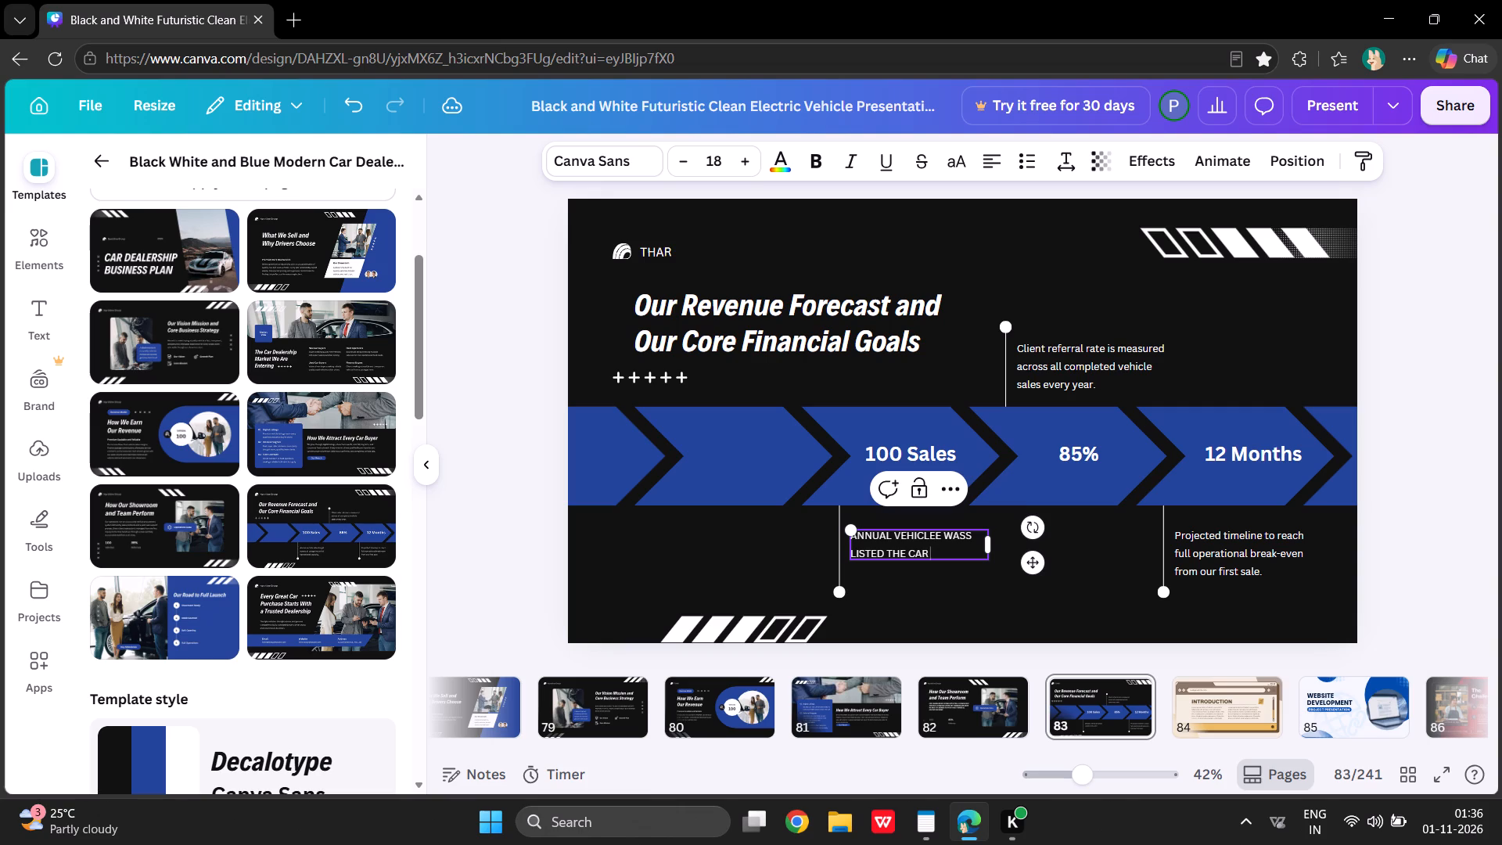
type("IT")
type("O CAR REN")
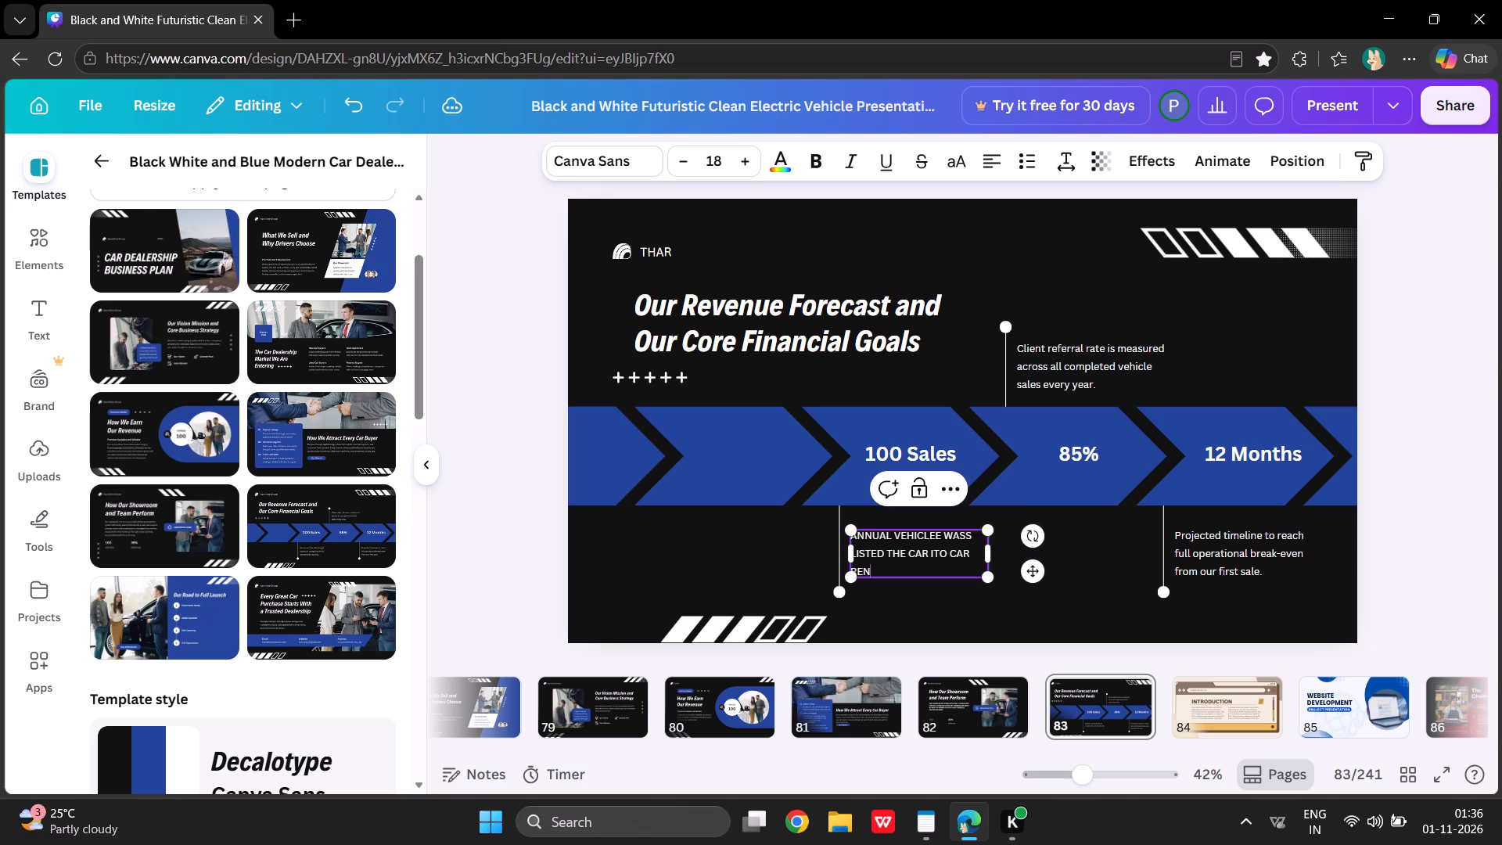
type("TALL WAS")
key("space")
type("PRO")
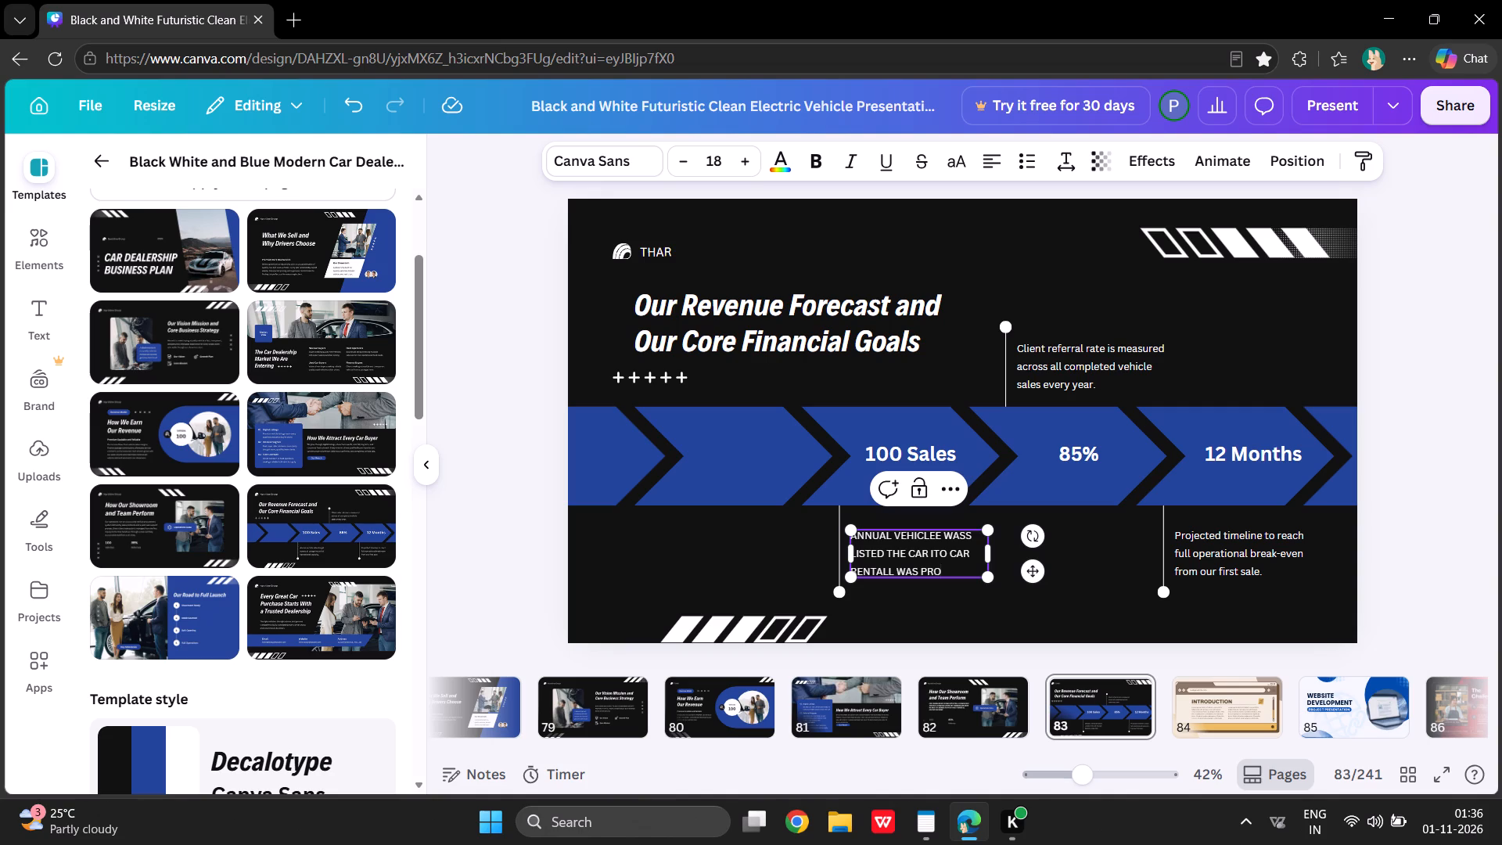
type("VIDED")
Replace the description under "12 Months" with "THERE ARE 100 SALES WITH THE REVENUE FORECAST AND OUR CARE FINANCIAL GOAL".
double_click(1185, 538)
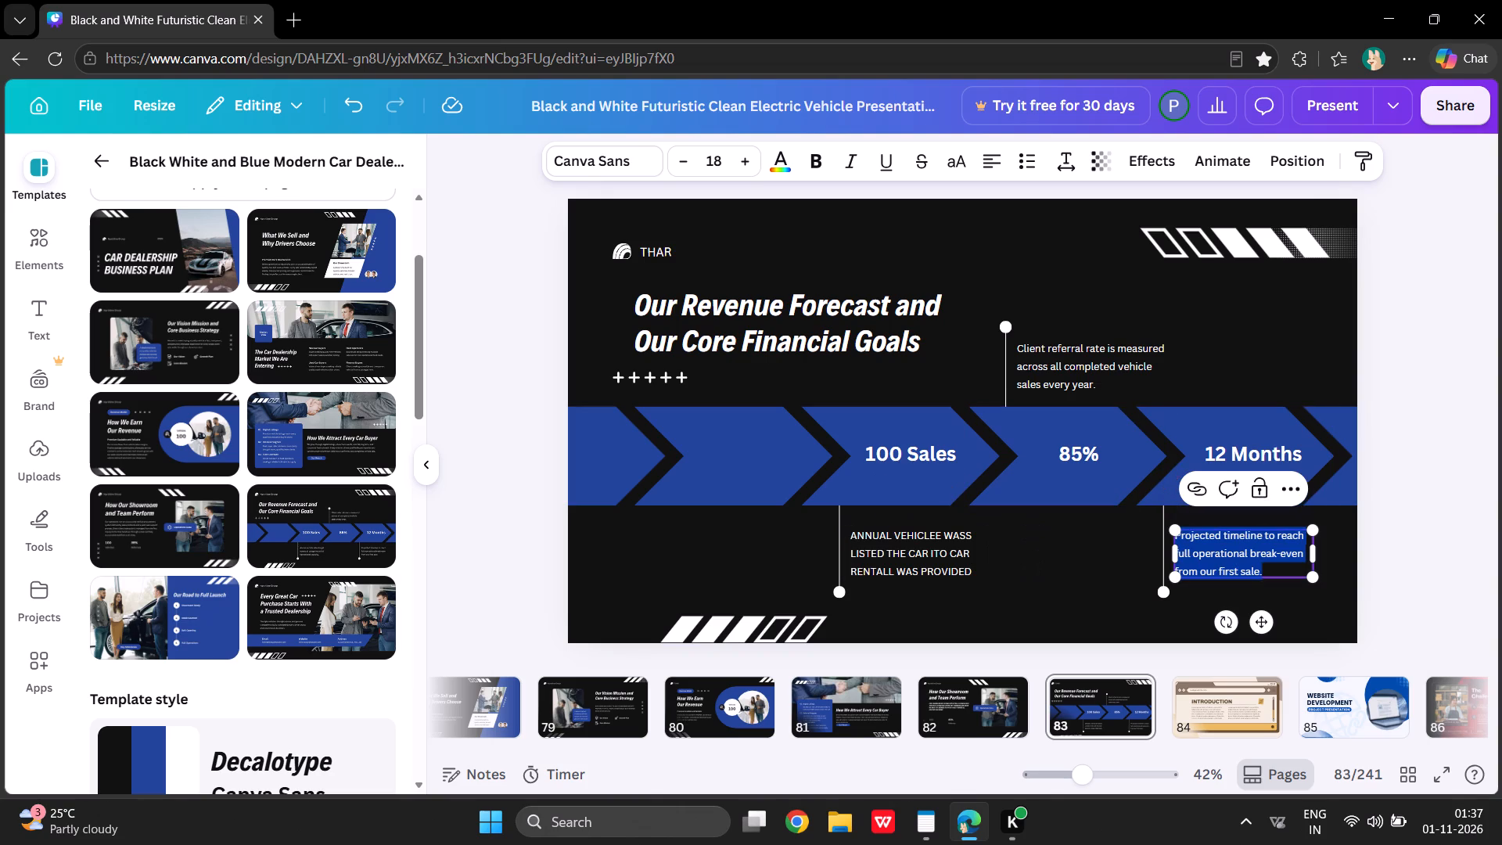
key("BackSpace")
type("THERE ARE")
key("space")
type("100 SALES")
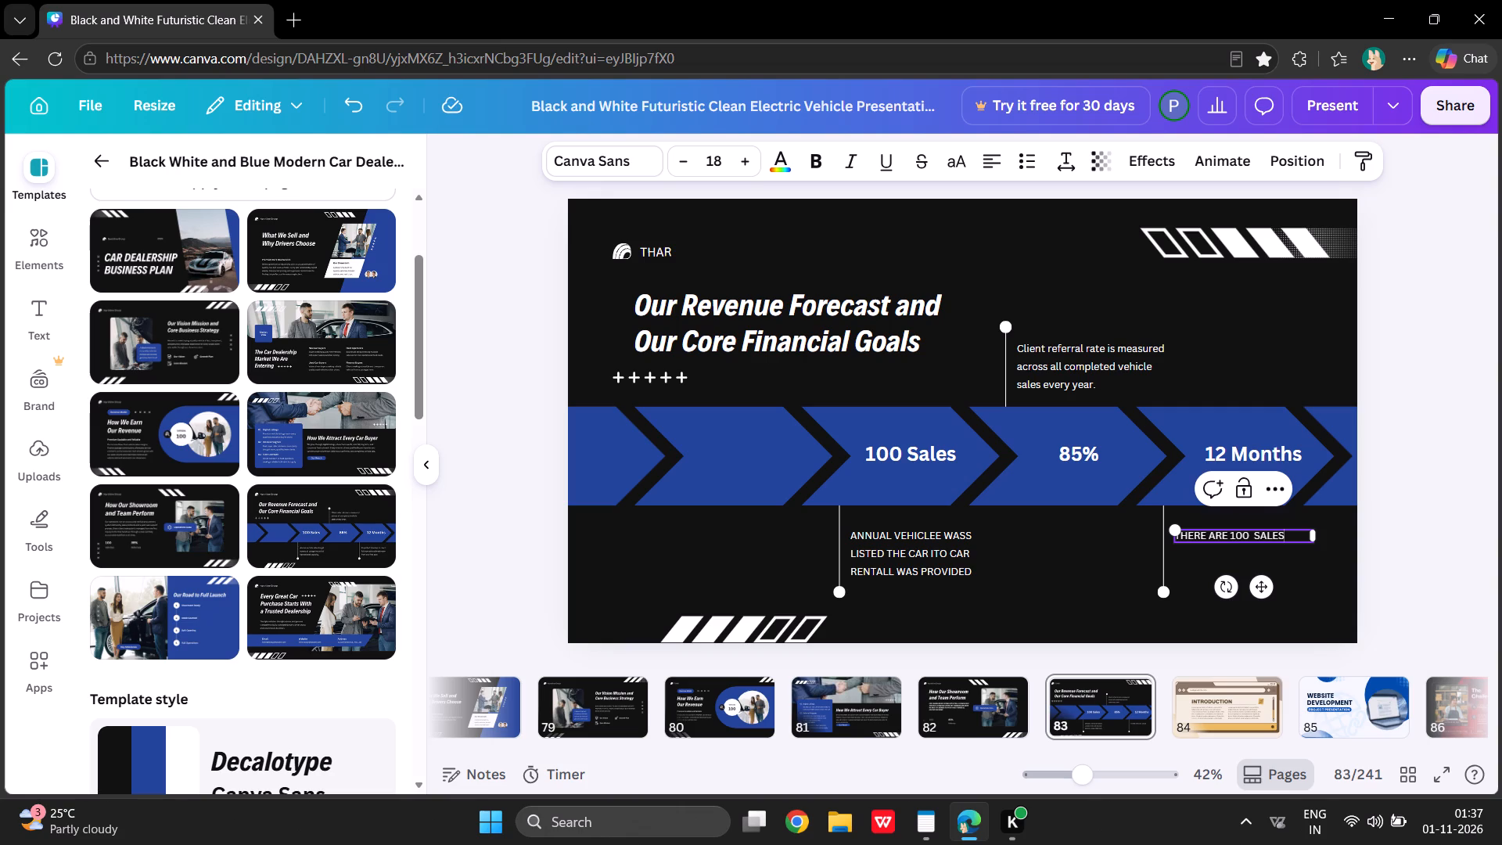
key("space")
type("WITH THE")
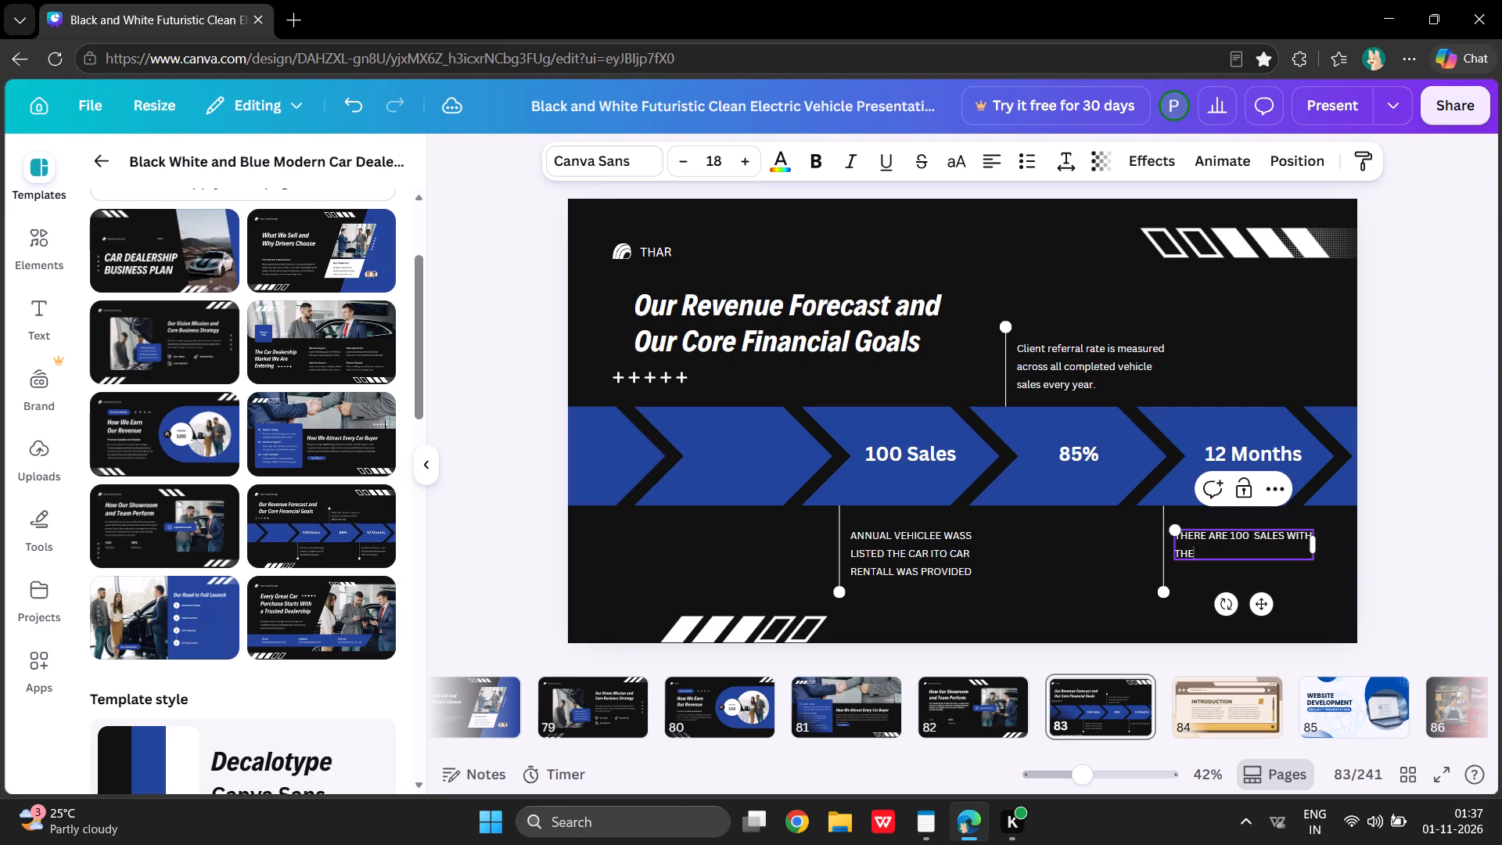
key("space")
type("REVE")
type("NUE")
key("space")
type("FO")
type("RECAST")
key("space")
key("a")
type("NF")
key("BackSpace")
type("D")
key("space")
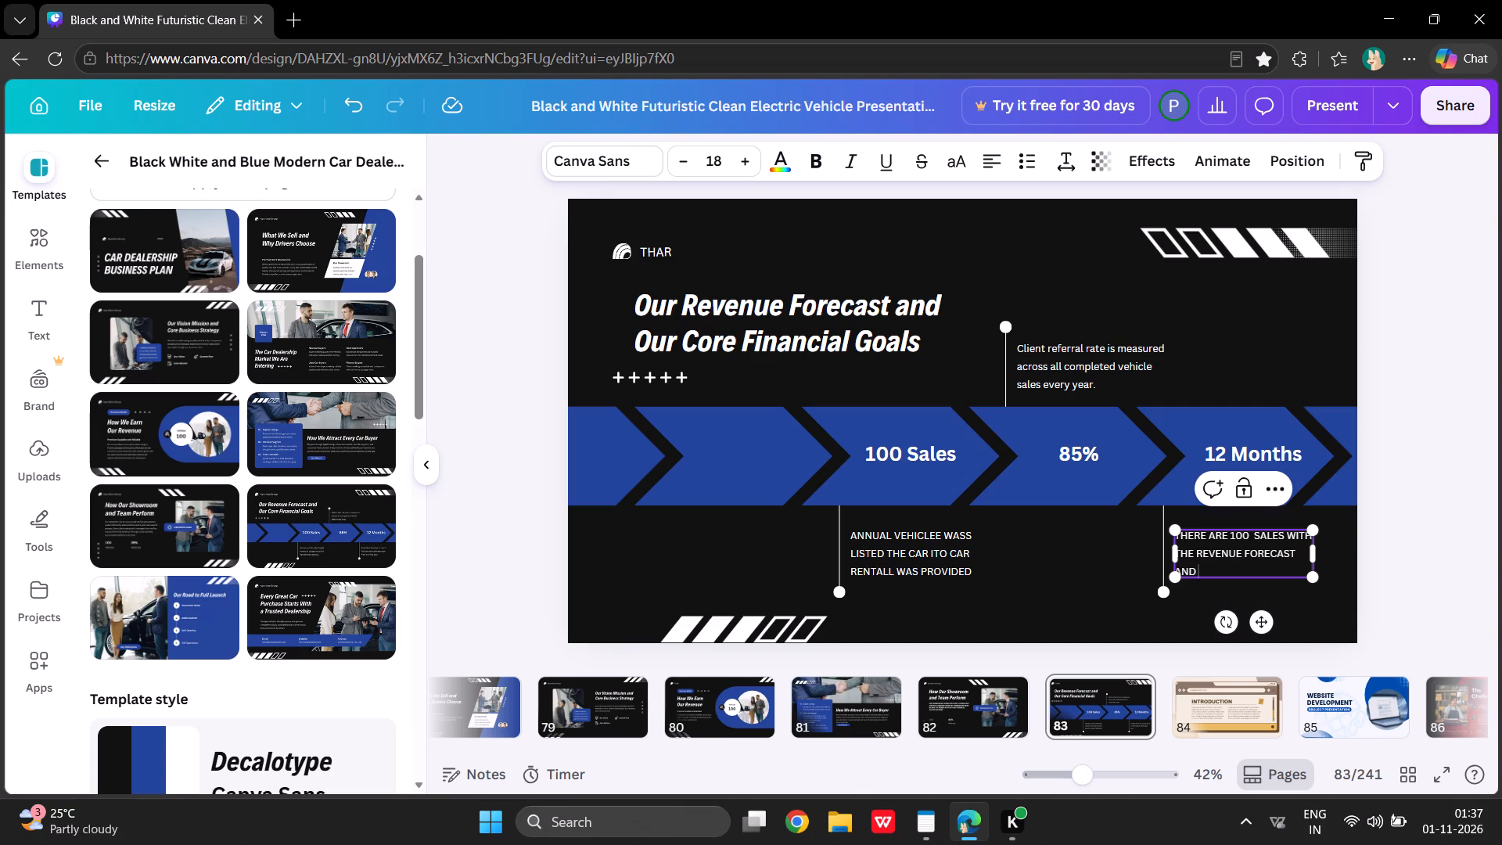
type("OUR CA")
type("RE")
key("space")
key("f")
key("i")
type("NANC")
type("IAL GOAL")
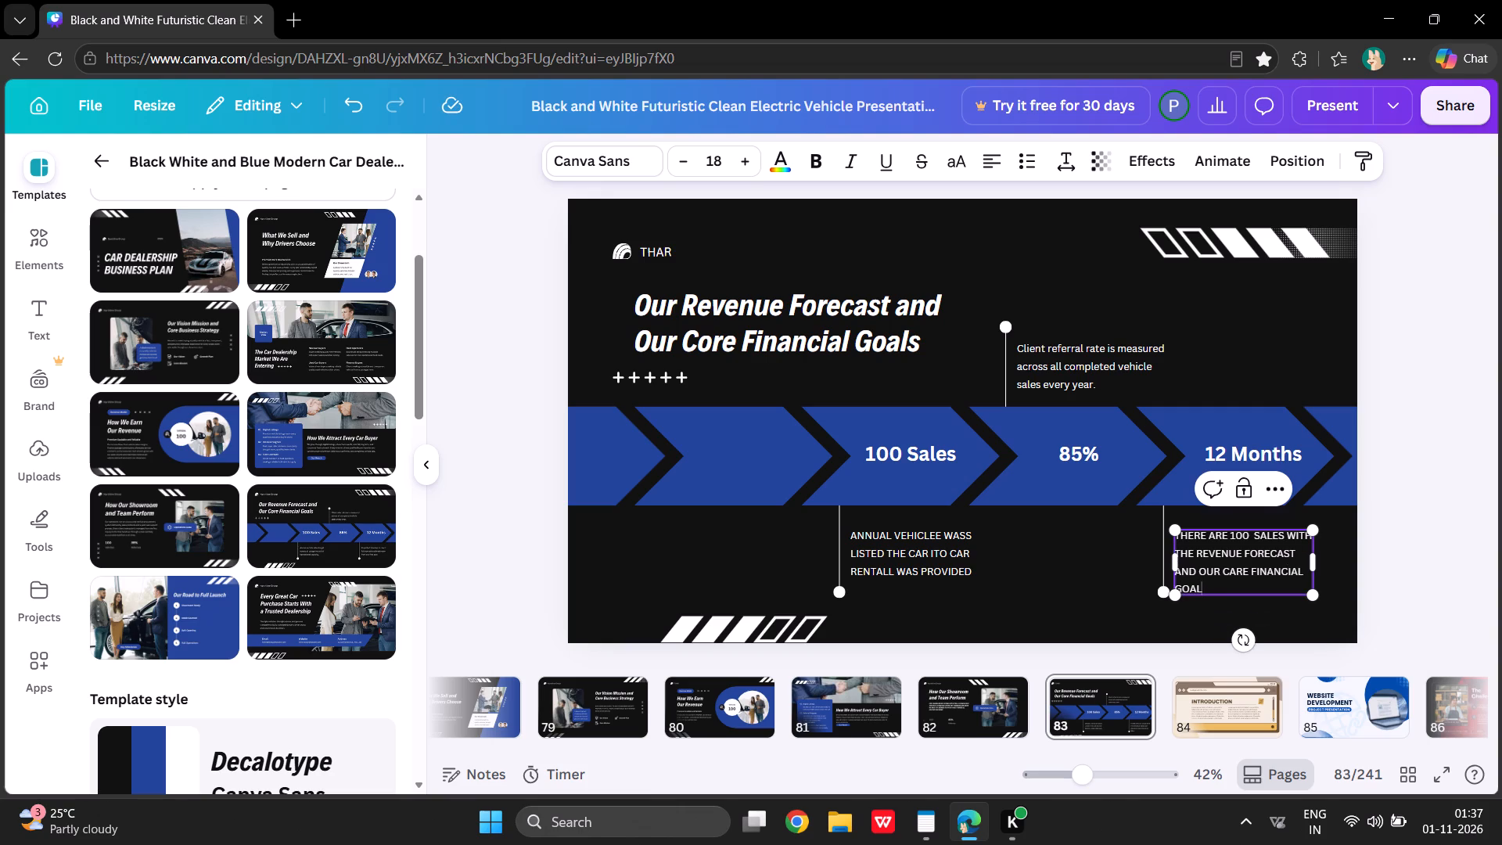
key("space")
Replace the description above "85%" with "CLIENT WHERE PEOPLE STOR MANY PEOPLE ARE BROUGHT CAR IN LAST MONTH".
double_click(1138, 365)
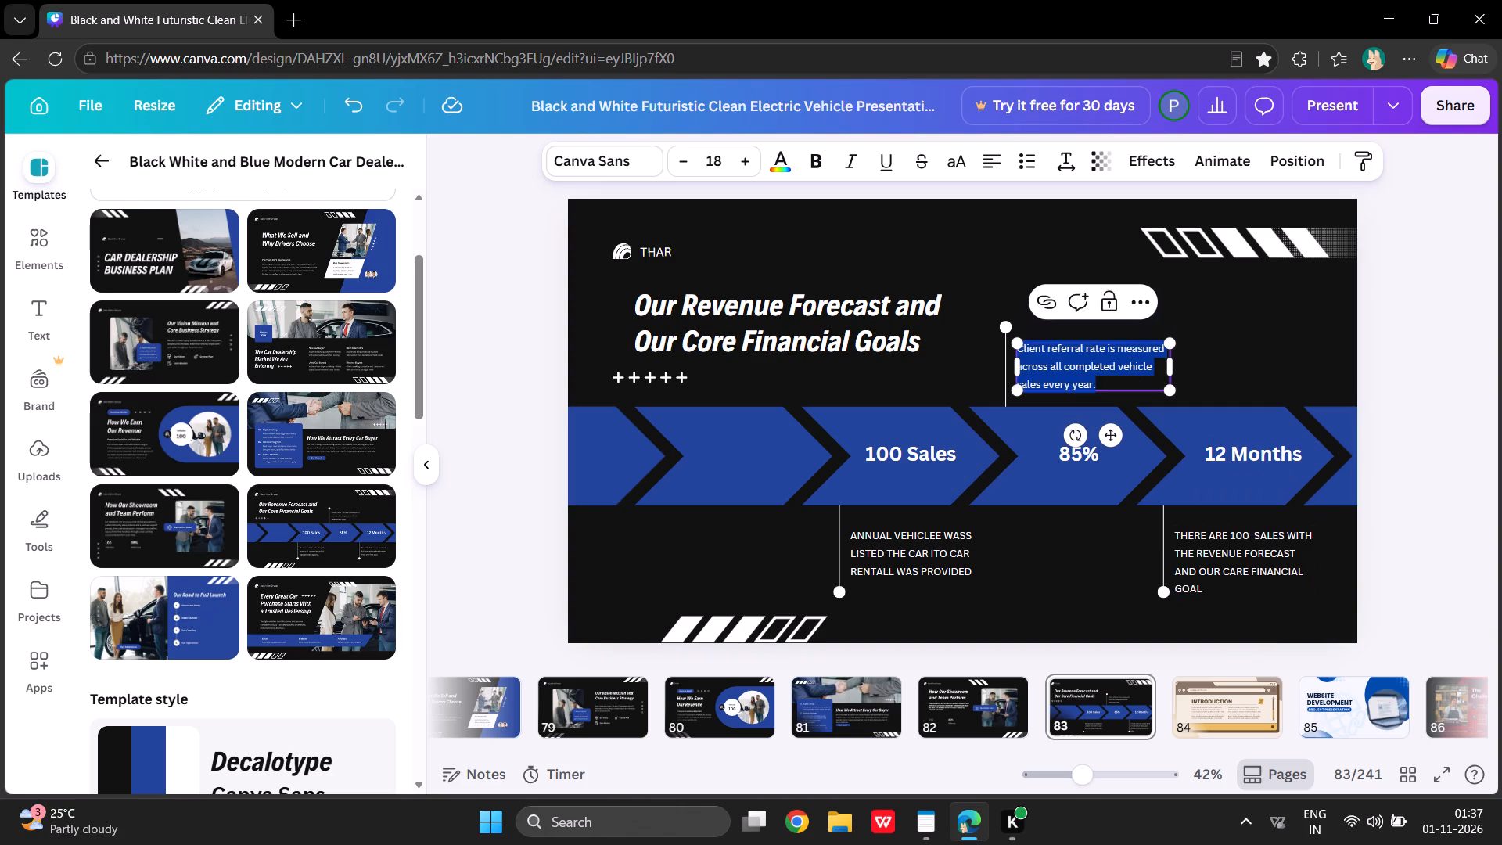
key("BackSpace")
type("CLIENT WHERE")
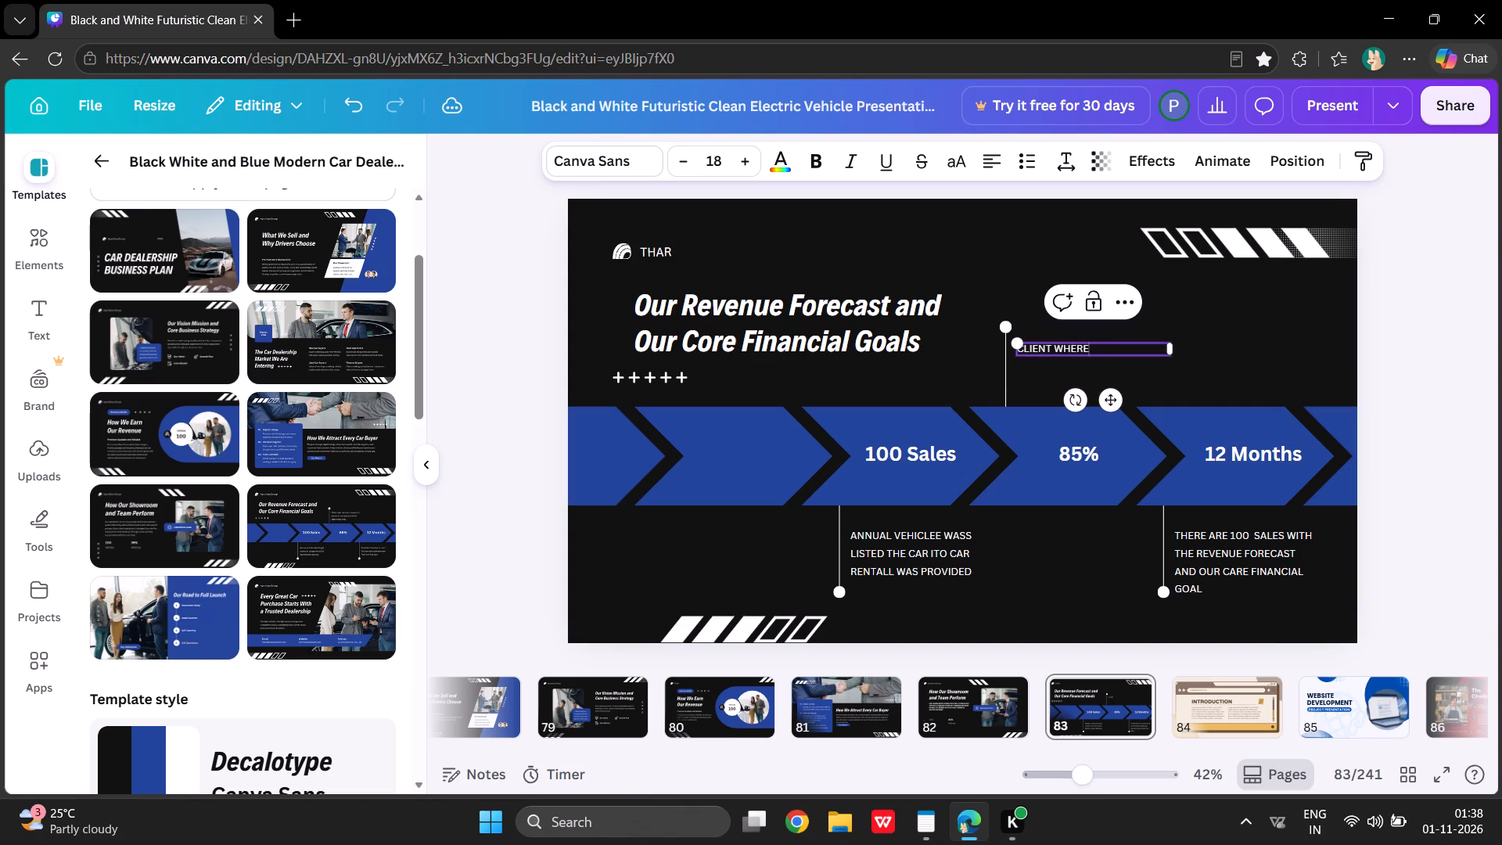
key("space")
type("PEOPLE STO")
type("R")
key("space")
type("MANY")
key("space")
type("PEOPLE ARE BROUGHT CAR R")
key("BackSpace")
type("IN")
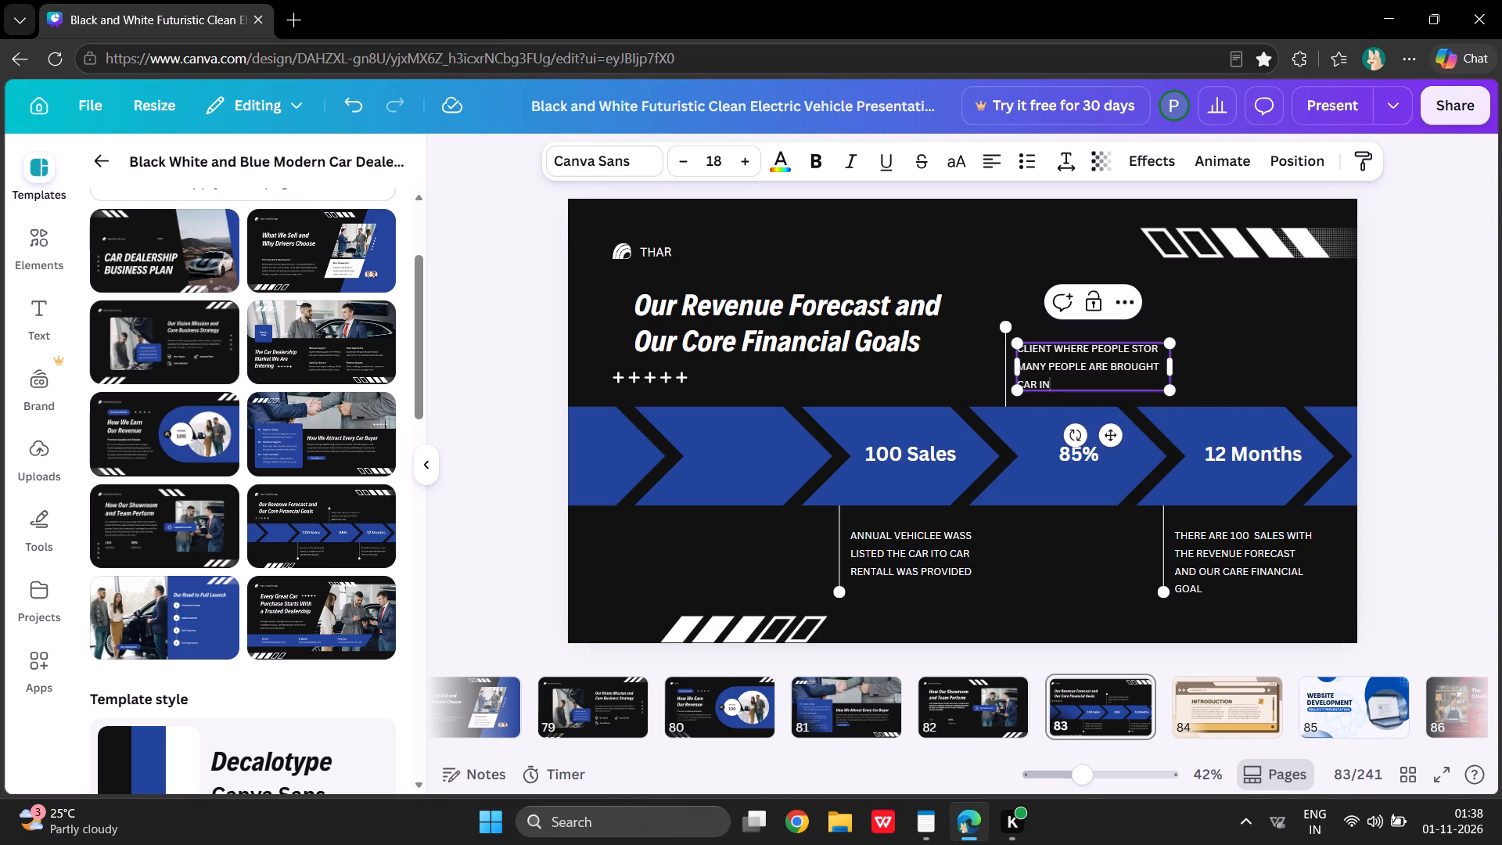
key("space")
type("LAST")
key("space")
type("MONTH")
key("space")
key("space")
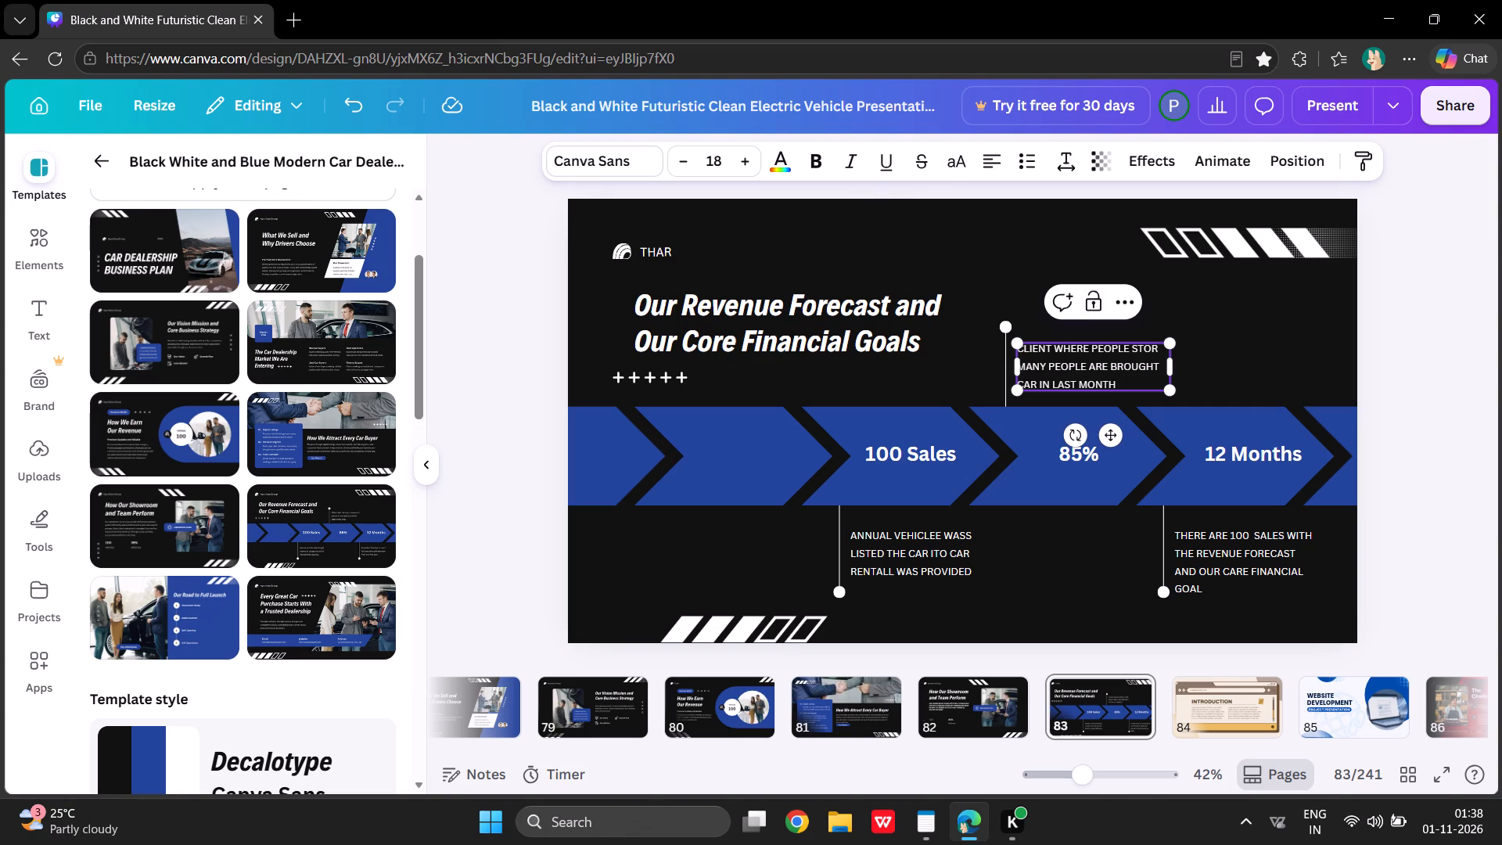
left_click(1038, 365)
key("space")
key("space")
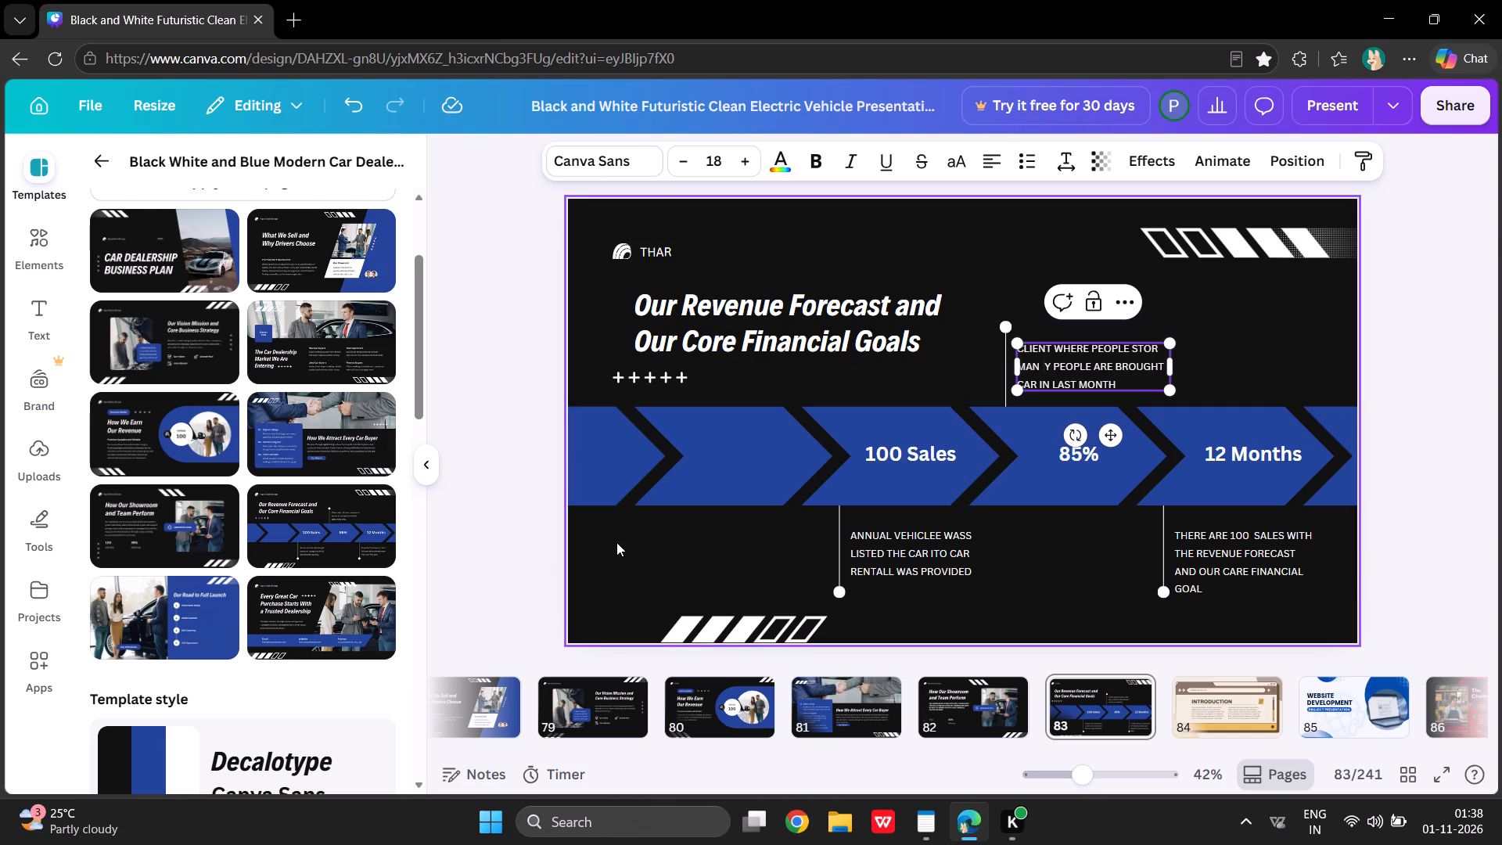
Add the template page "Our Road to Full Launch" as a new page after the revenue forecast page.
left_click(215, 603)
left_click(215, 603)
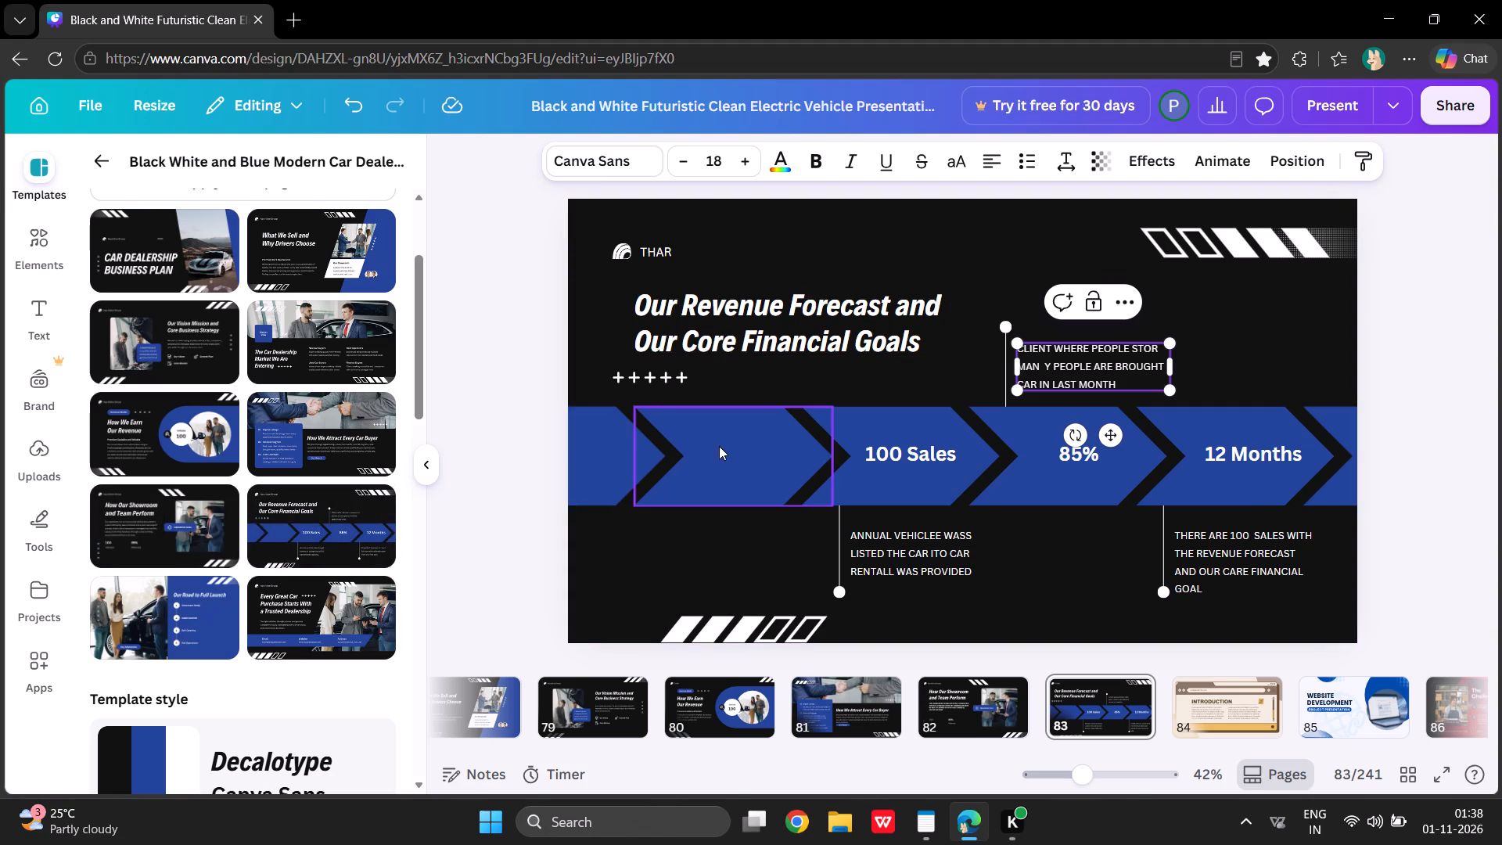
left_click(174, 617)
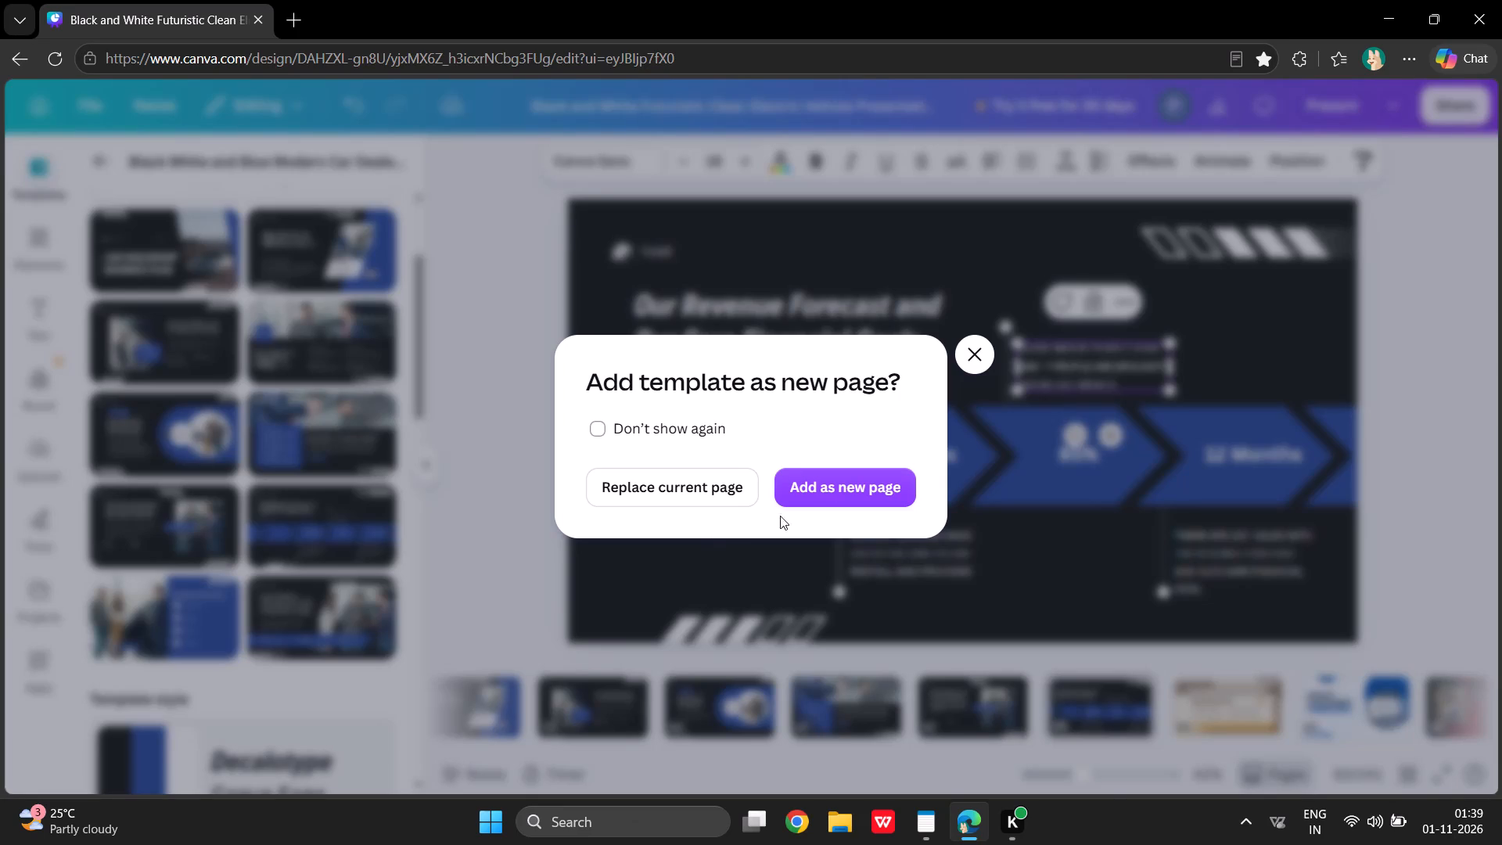
left_click(825, 486)
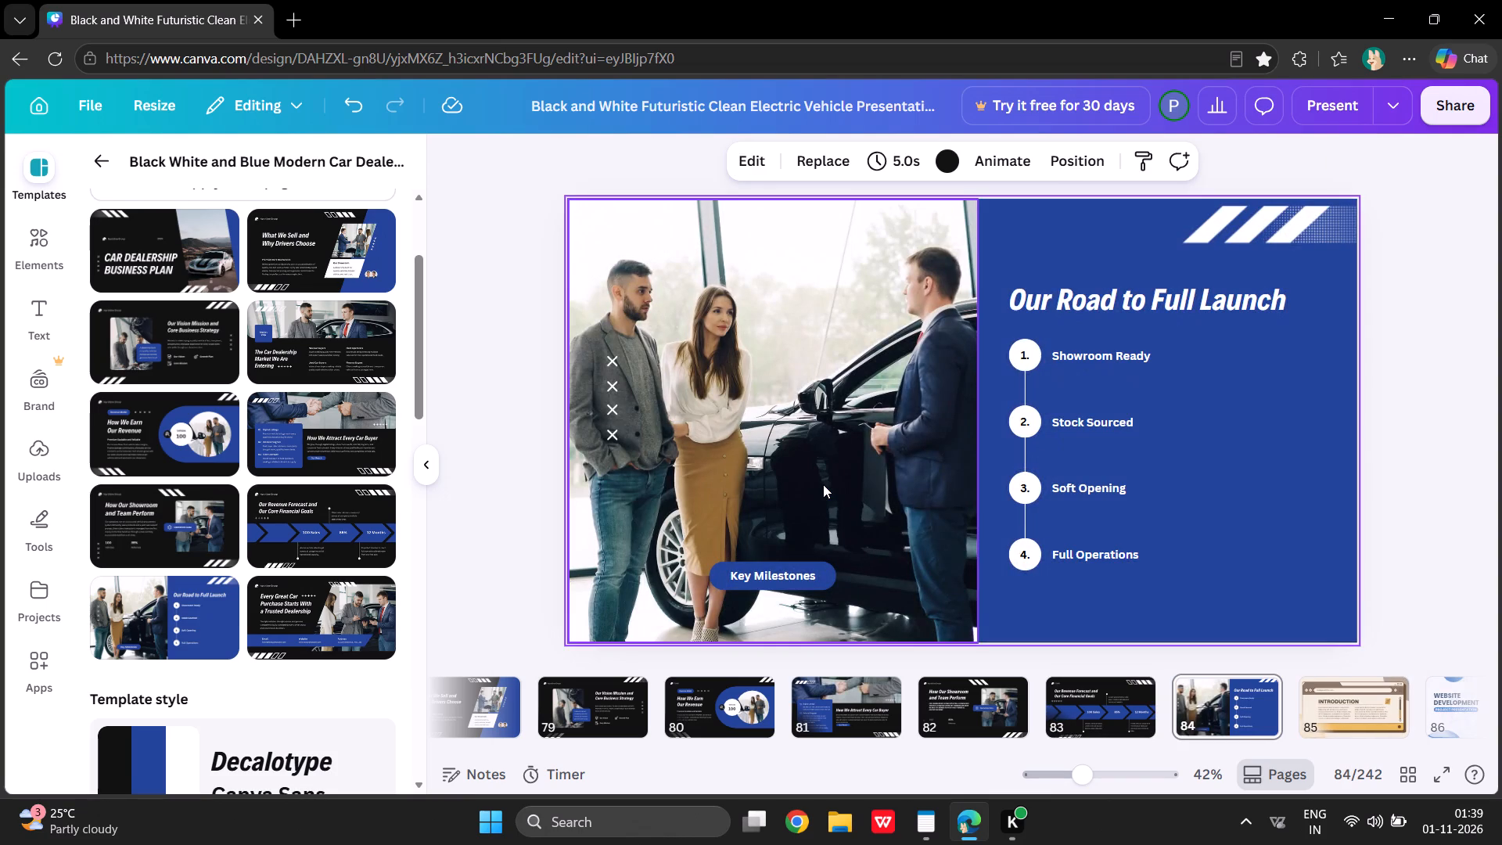
Replace the first milestone label "Showroom Ready" with "WHEN THE SHOEOOM FULL LUNCH".
left_click(1129, 355)
double_click(1129, 355)
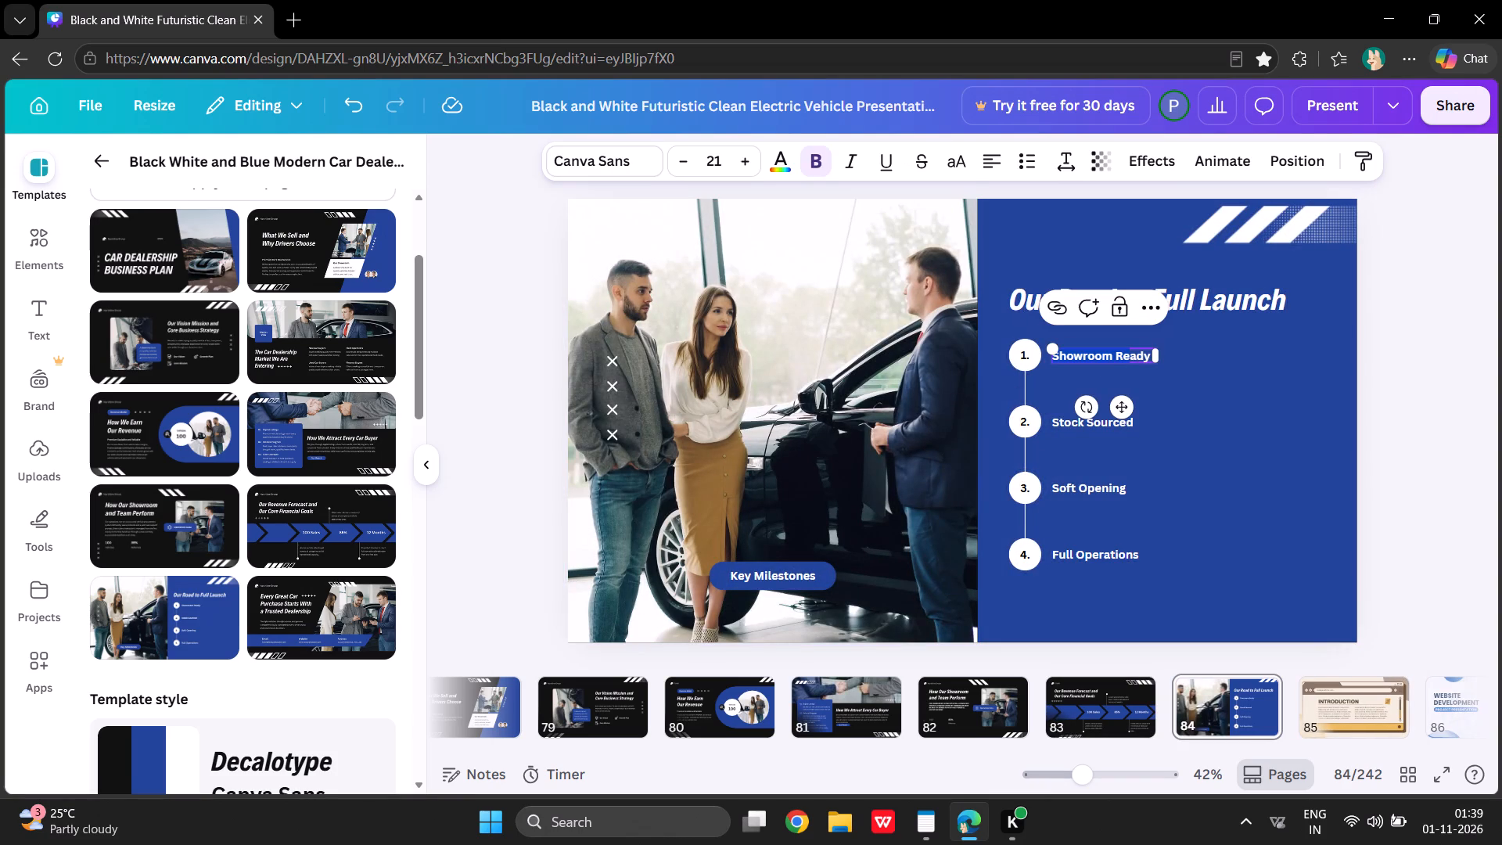
key("BackSpace")
key("BackSpace")
key("BackSpace")
key("BackSpace")
key("BackSpace")
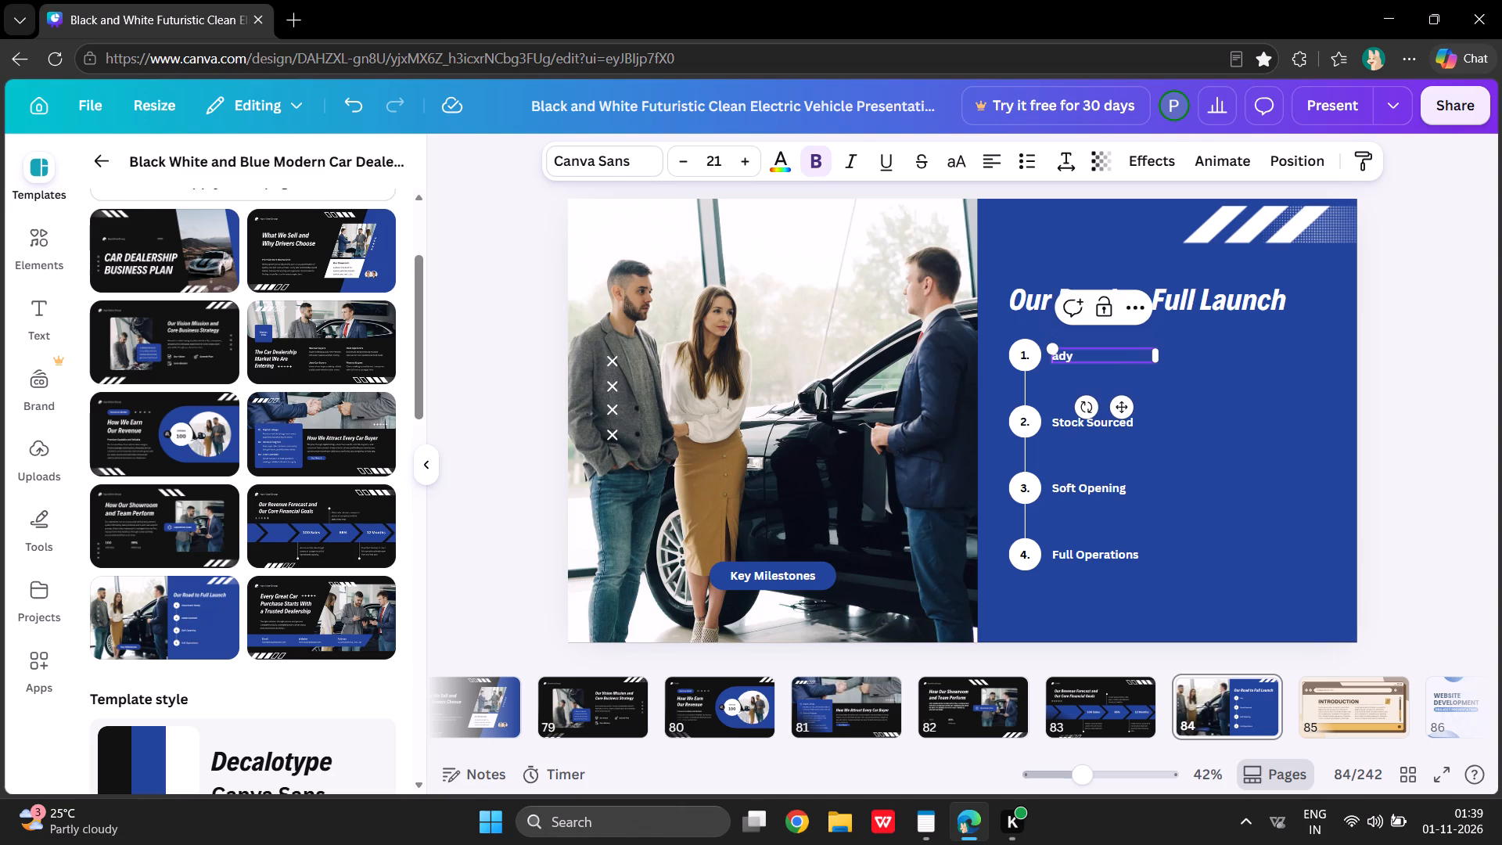
type("WHEN THE")
key("BackSpace")
key("BackSpace")
key("BackSpace")
key("space")
key("Right")
key("Right")
key("Right")
key("BackSpace")
key("BackSpace")
key("BackSpace")
type("THE")
key("space")
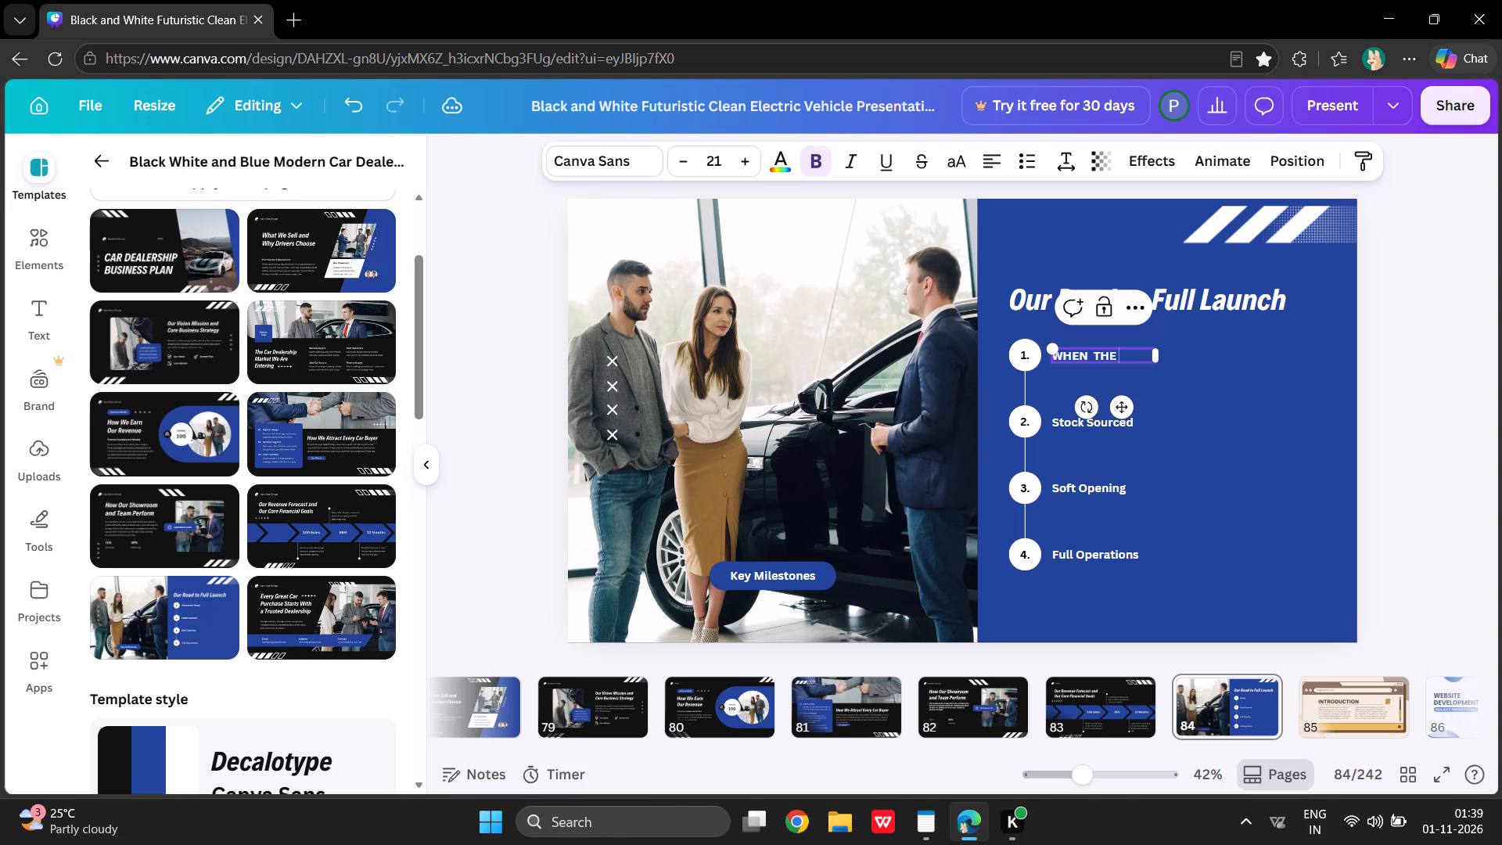
type("SHO")
key("e")
type("OO")
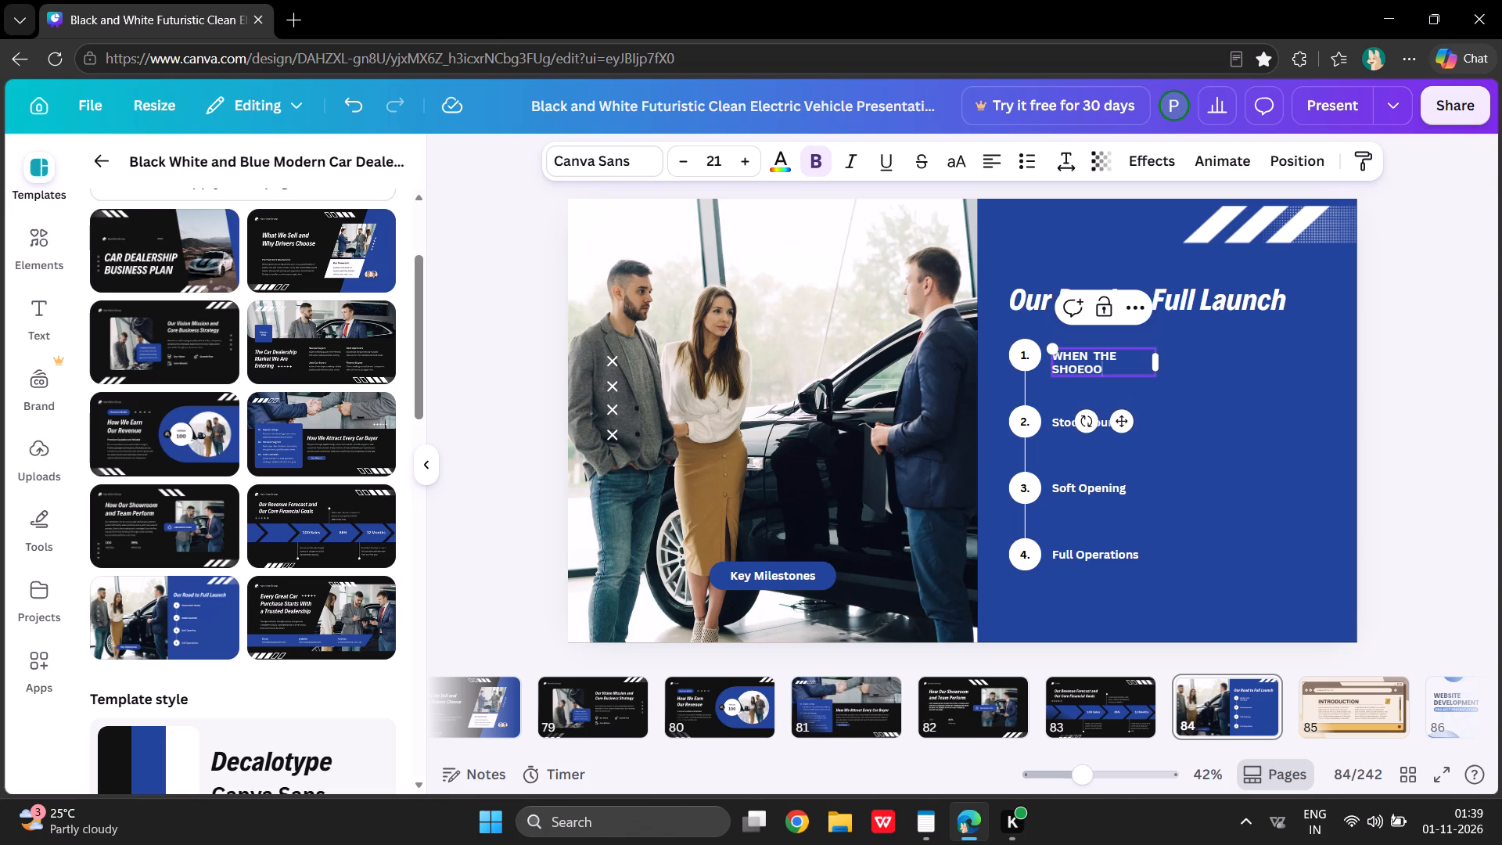
type("M")
key("space")
type("FULL LUNCH")
key("space")
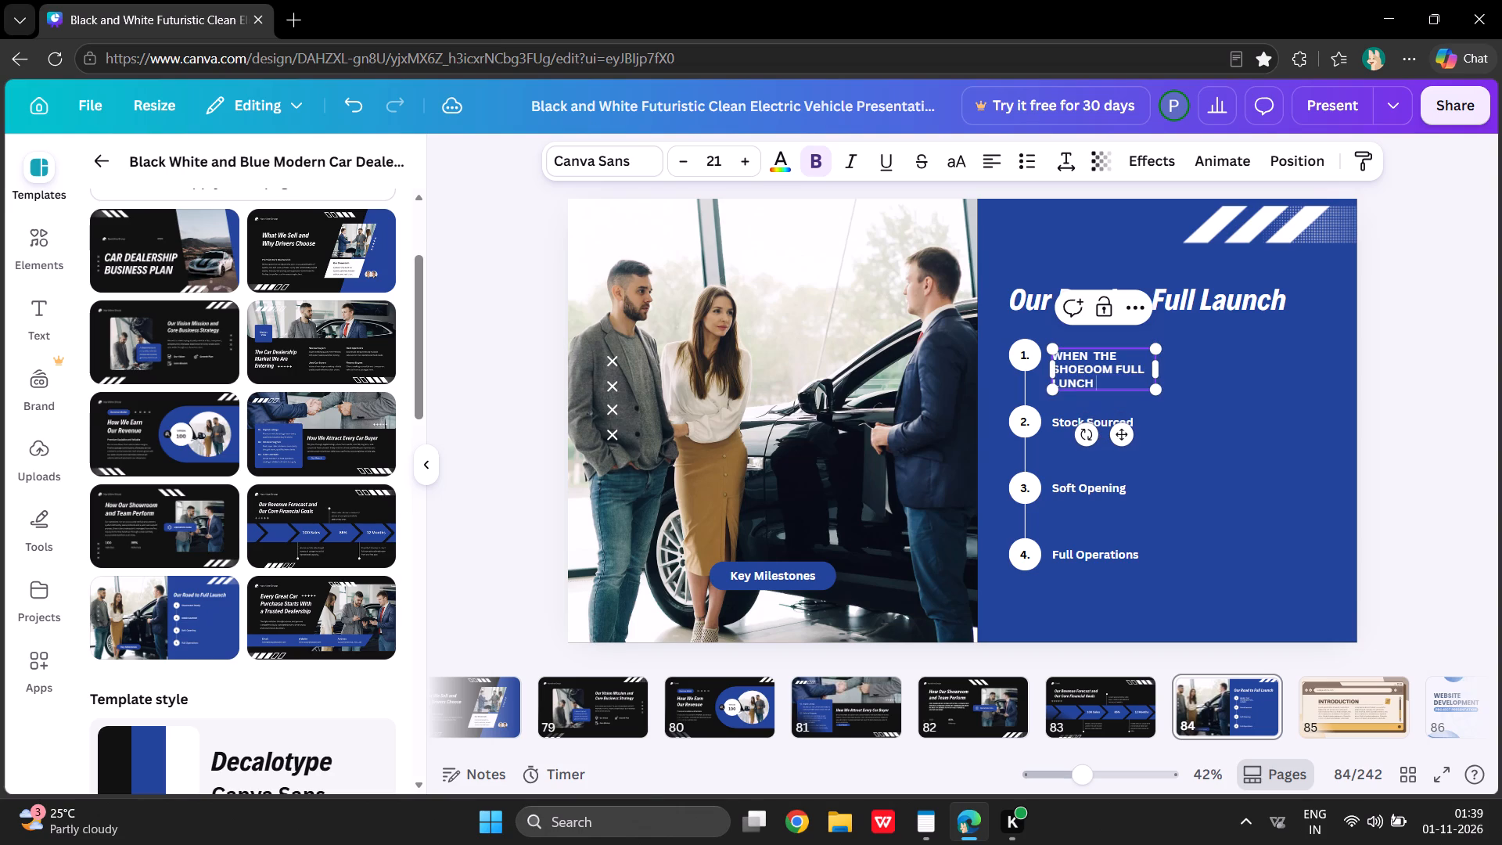
left_click(1301, 450)
Clear the second milestone label "Stock Sourced".
double_click(1107, 418)
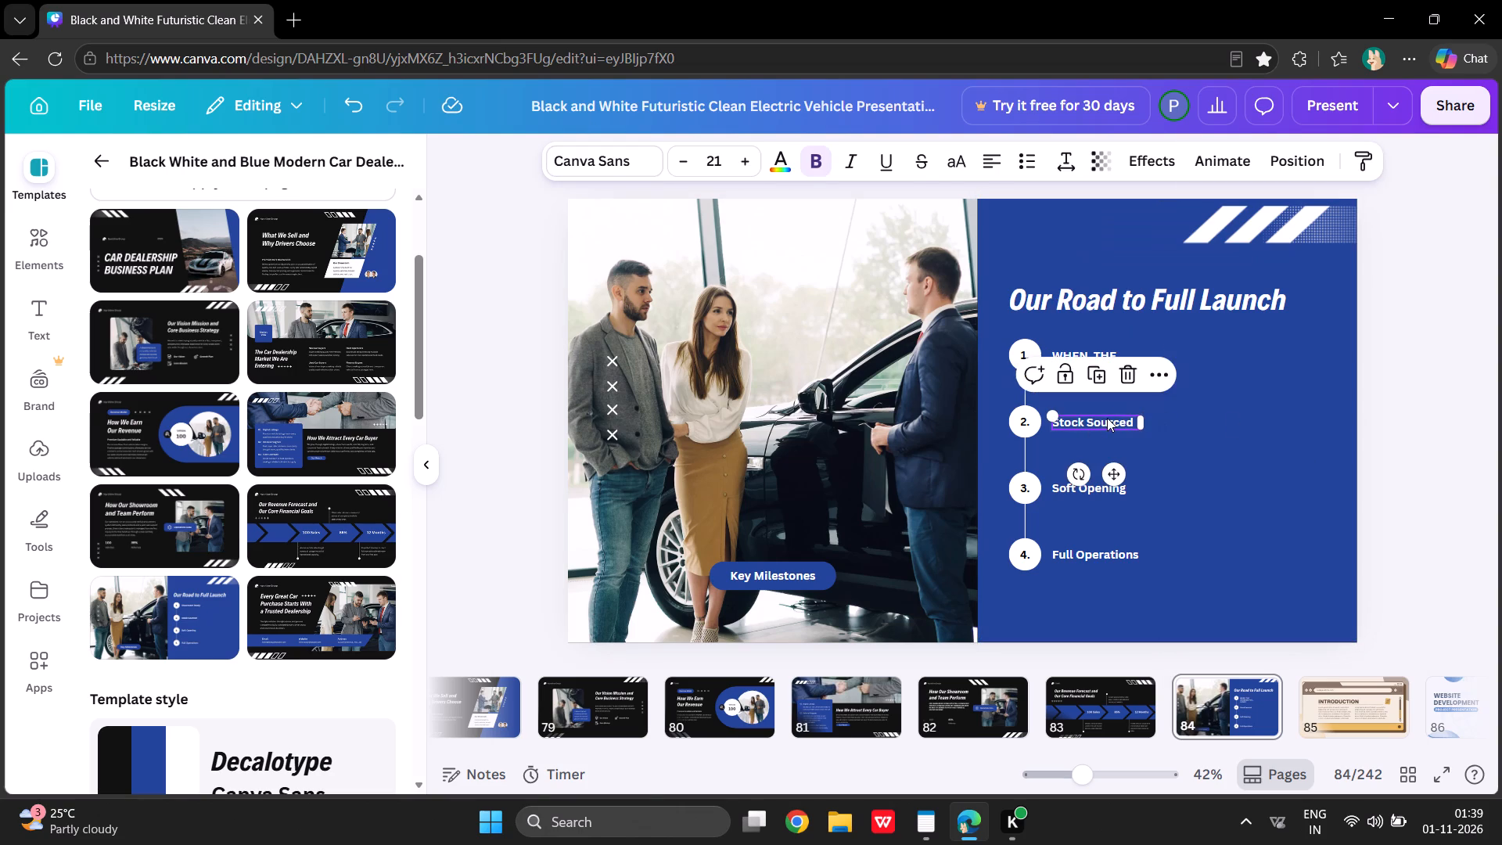
key("BackSpace")
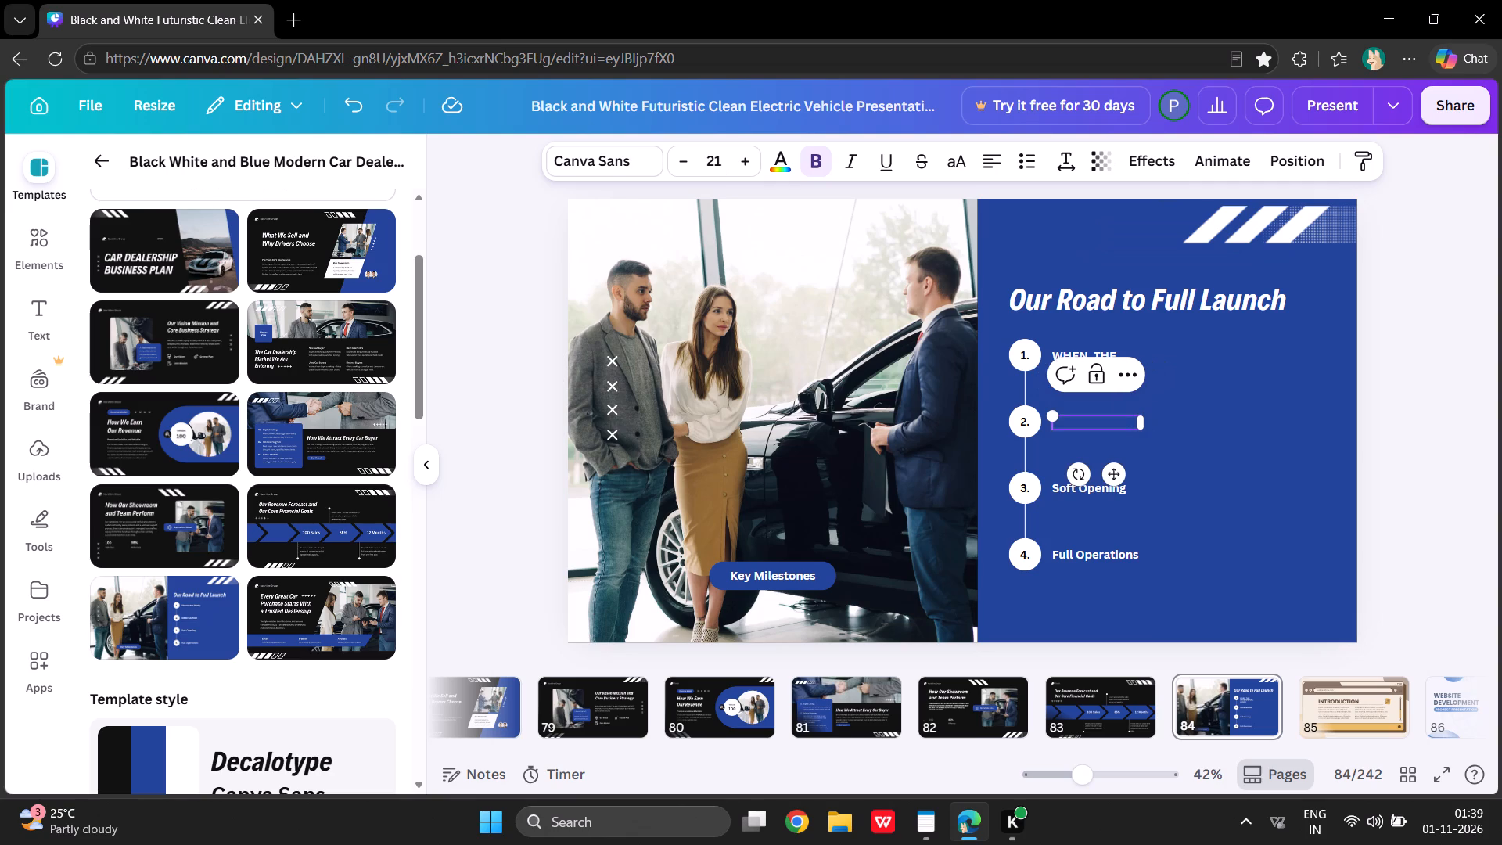